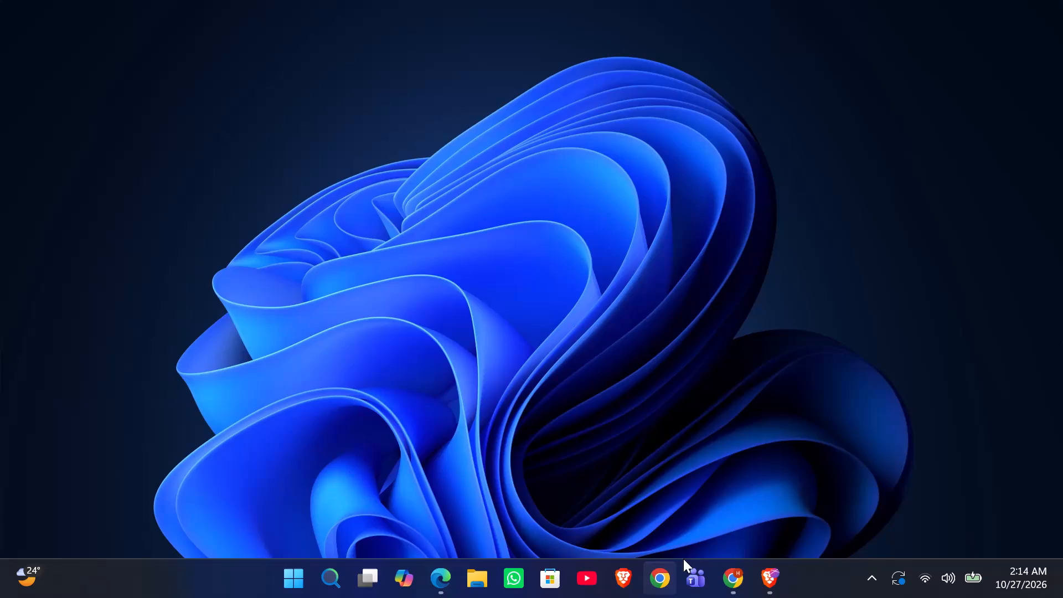
# Browse the Google image results for 5 MM LED in Chrome, examining the LED pictures, and minimize the window.
pyautogui.click(736, 576)
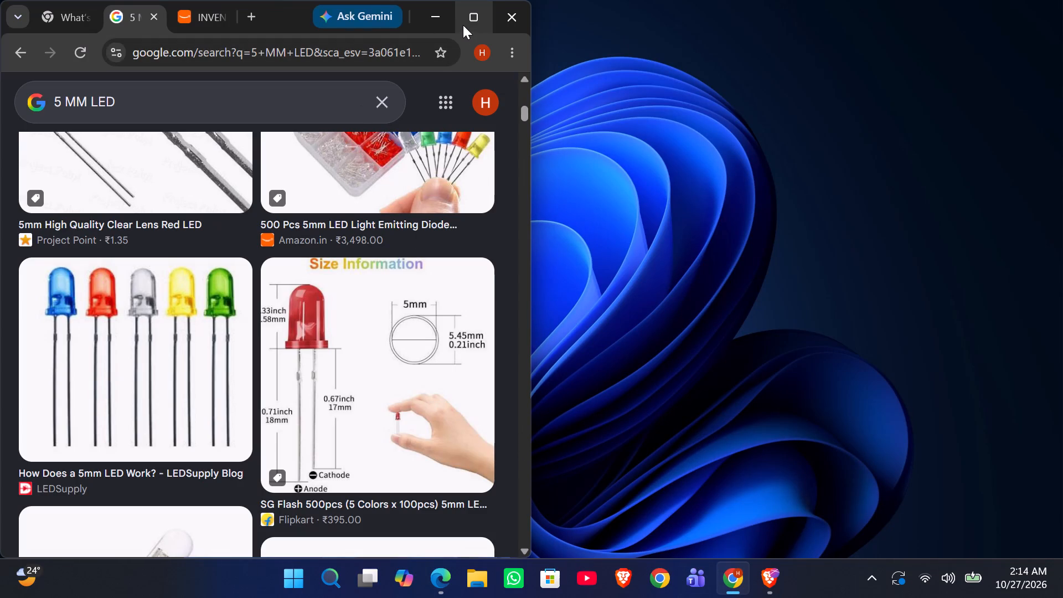
pyautogui.click(463, 25)
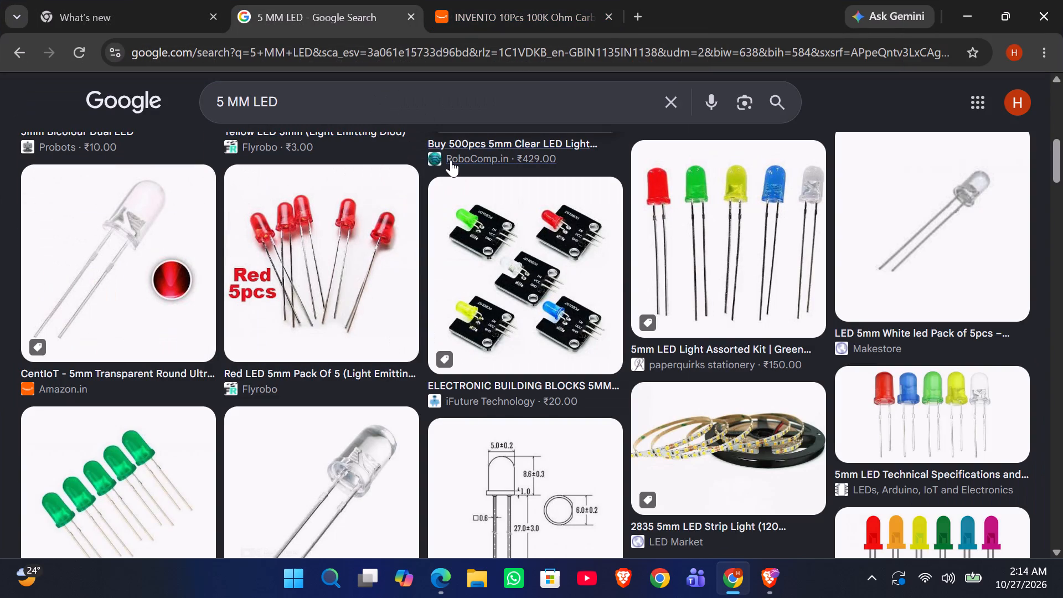
pyautogui.scroll(-6, 555, 311)
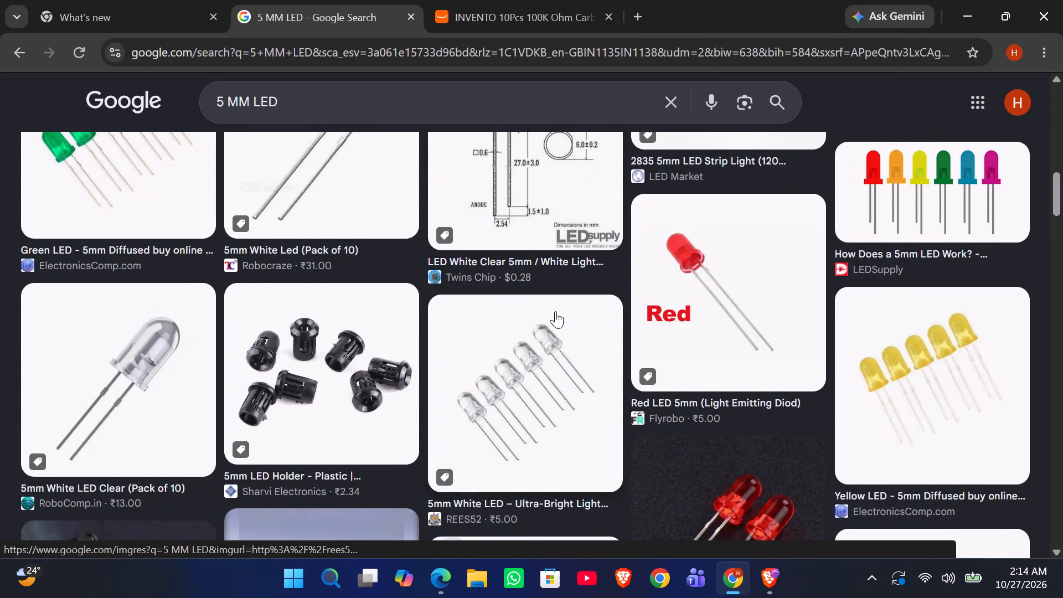
pyautogui.scroll(-4, 555, 311)
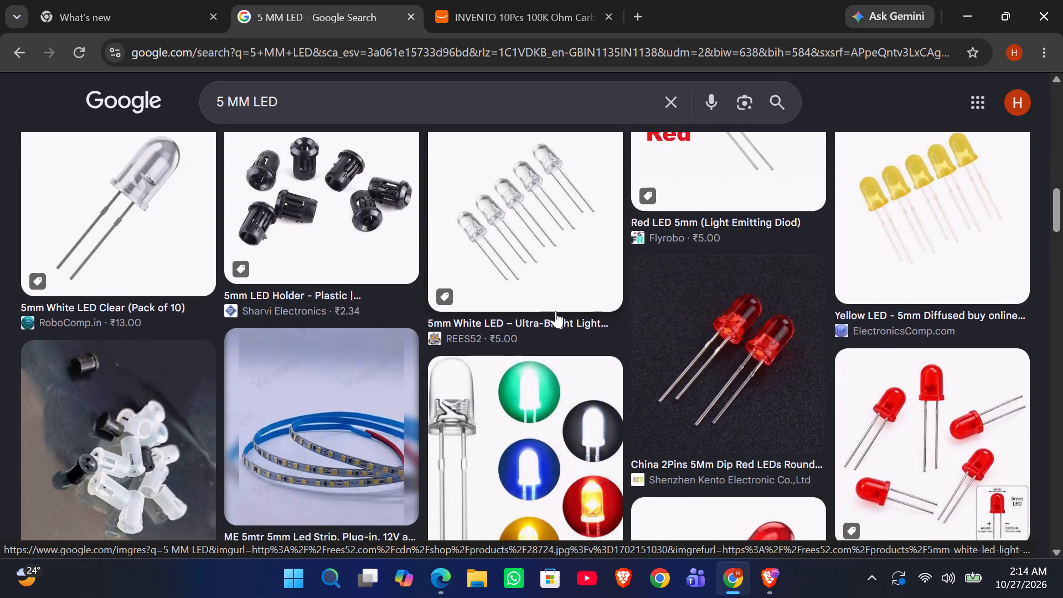
pyautogui.scroll(-5, 555, 311)
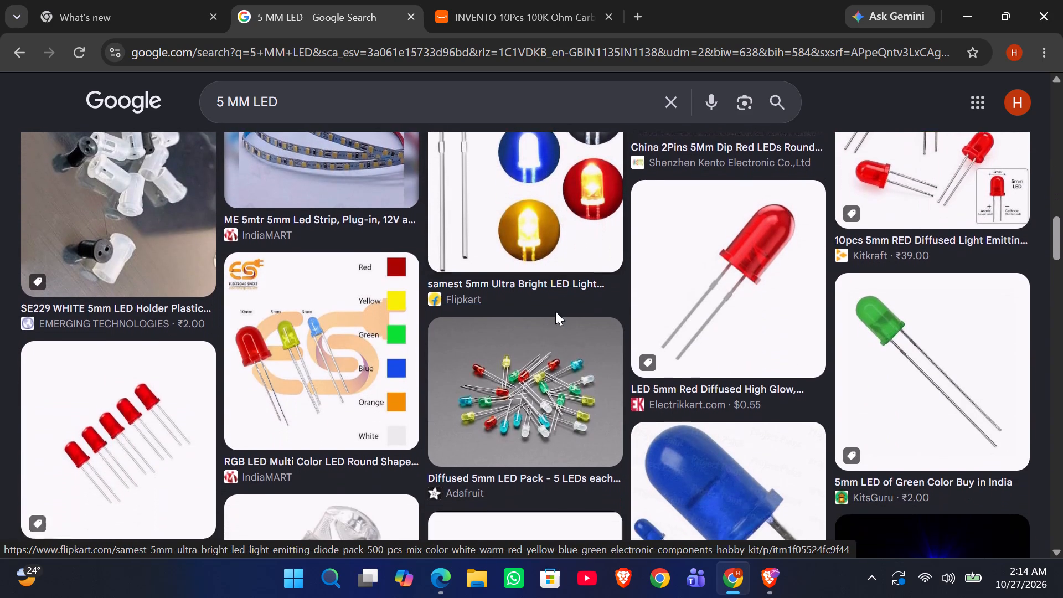
pyautogui.scroll(-6, 555, 311)
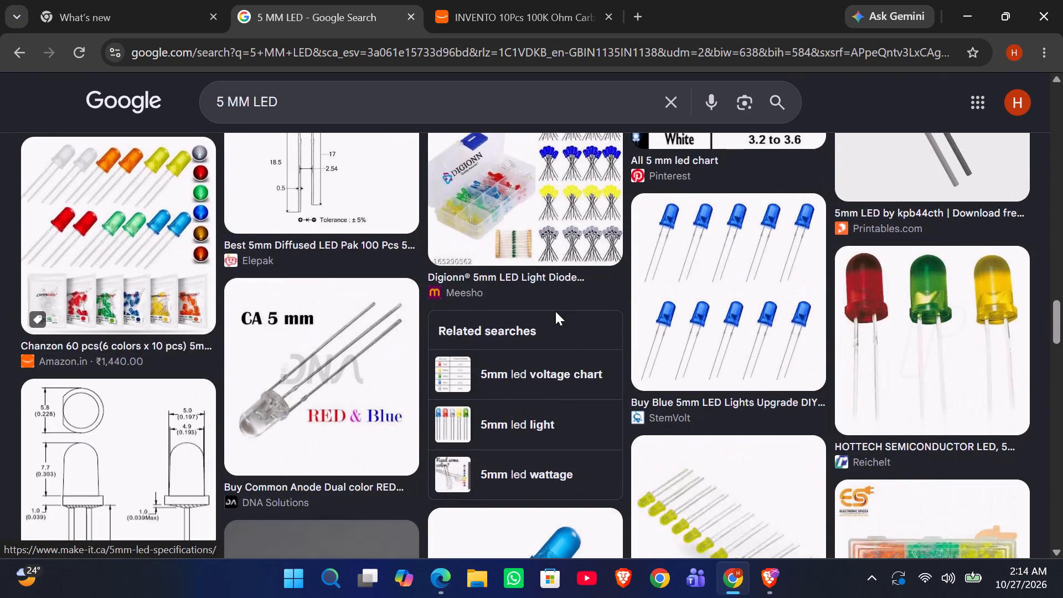
pyautogui.scroll(-8, 555, 311)
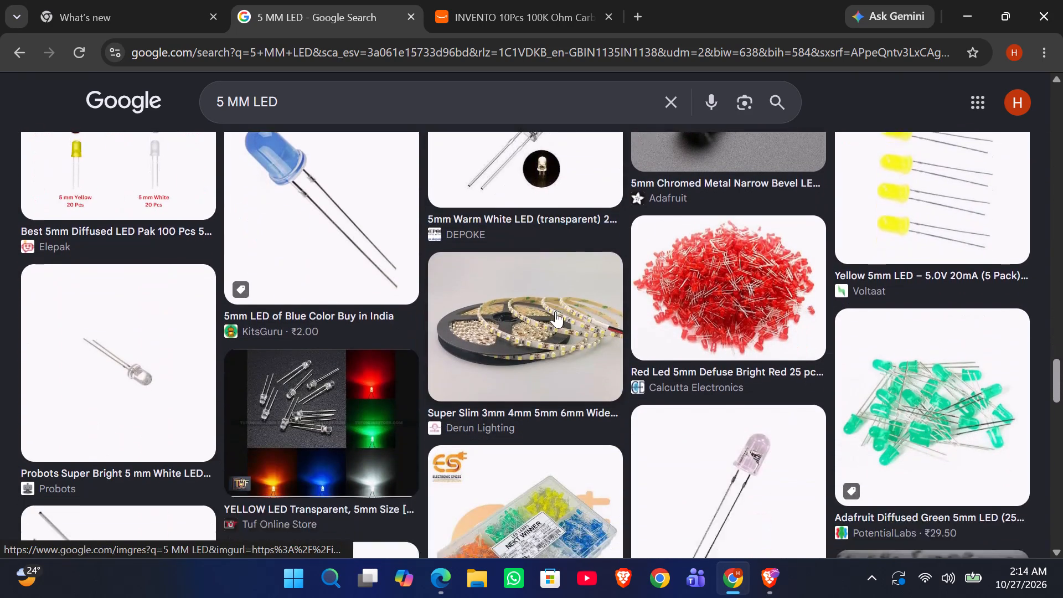
pyautogui.scroll(-6, 555, 311)
pyautogui.scroll(1, 555, 311)
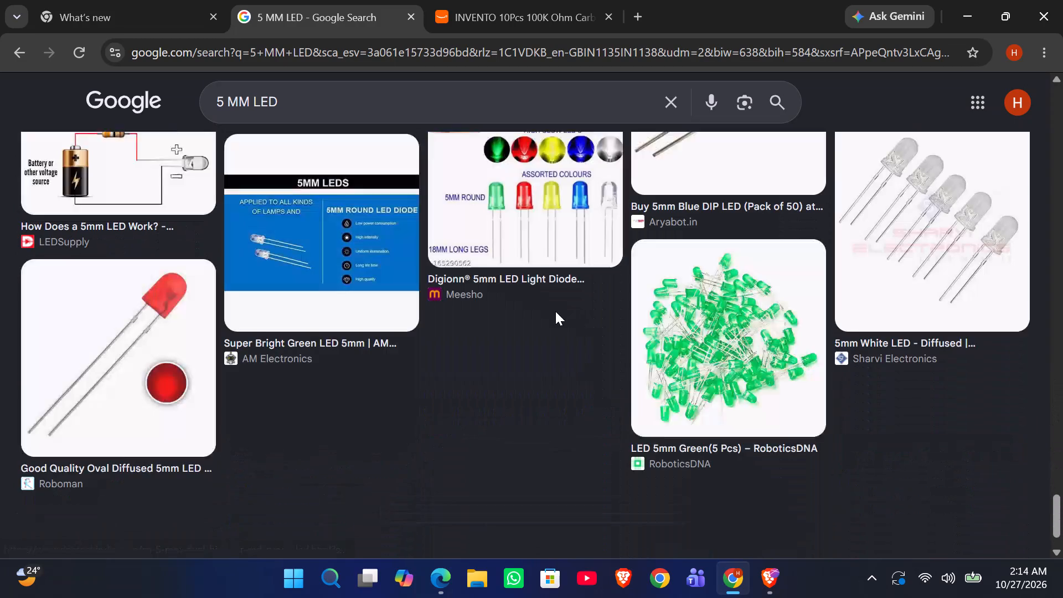
pyautogui.scroll(14, 555, 311)
pyautogui.scroll(10, 555, 311)
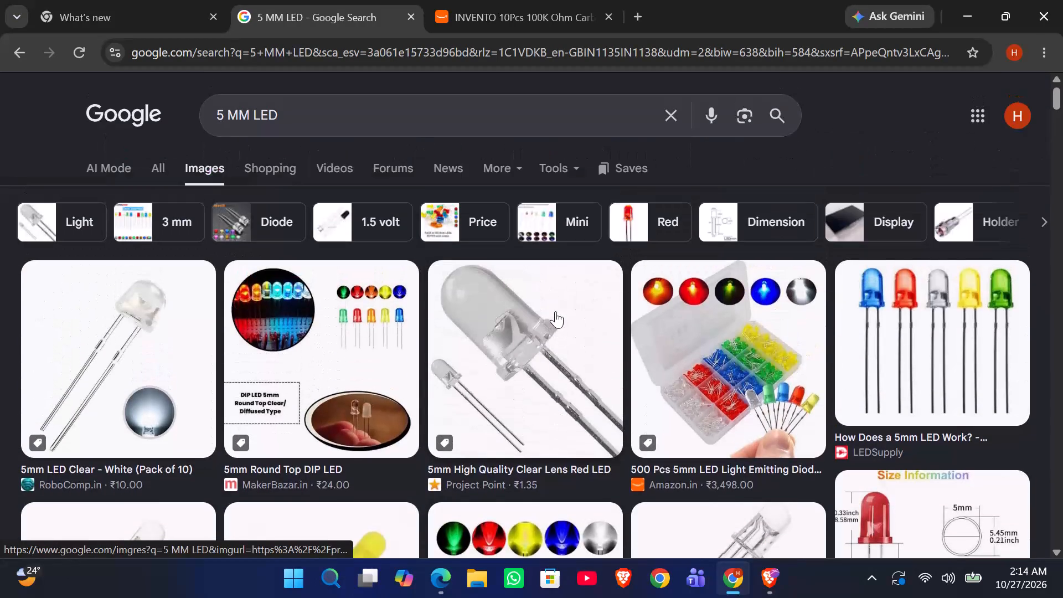
pyautogui.scroll(-1, 555, 311)
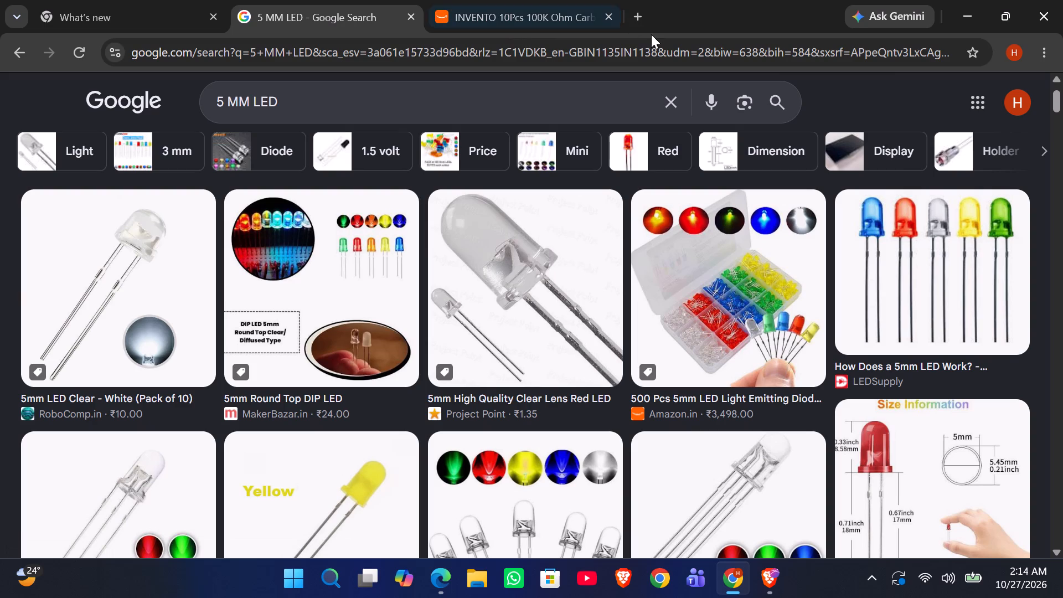
pyautogui.click(966, 14)
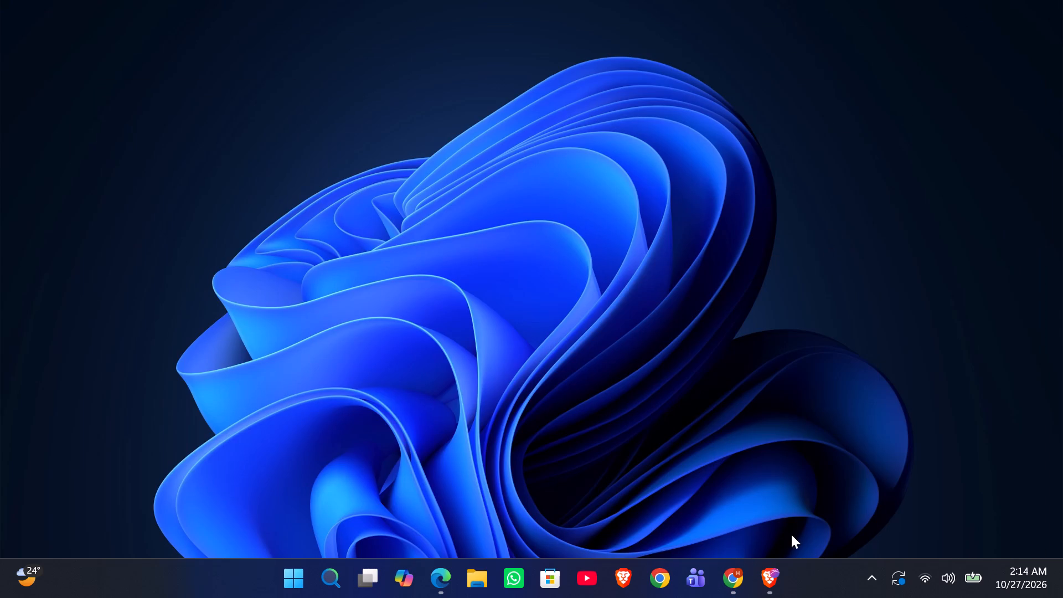
# Close the open Brave window showing the blue wave image and relaunch Brave with the "Google Chrome H..." profile.
pyautogui.doubleClick(766, 582)
pyautogui.click(766, 582)
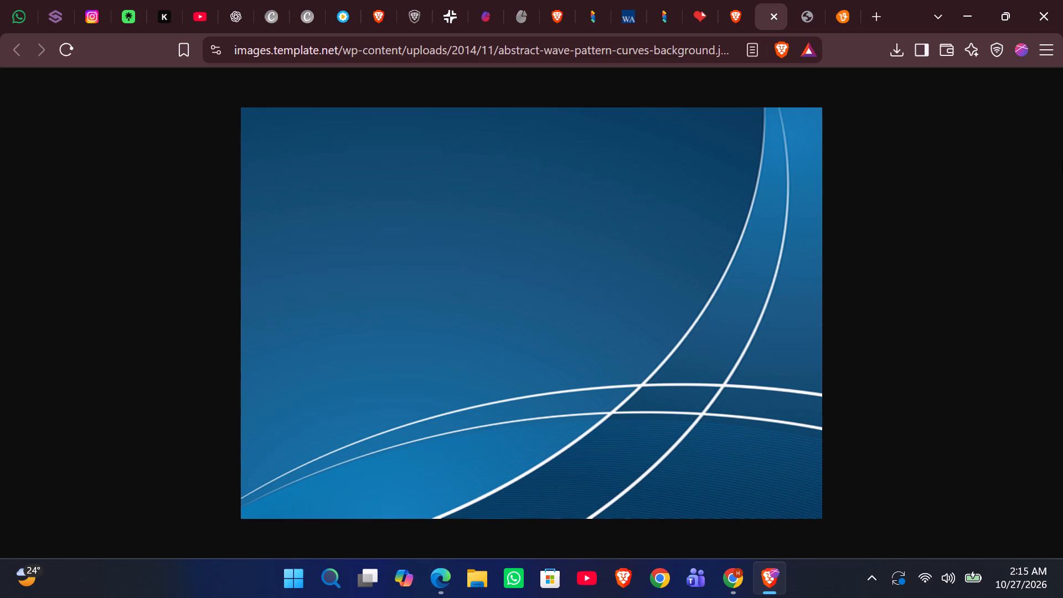
pyautogui.click(1025, 14)
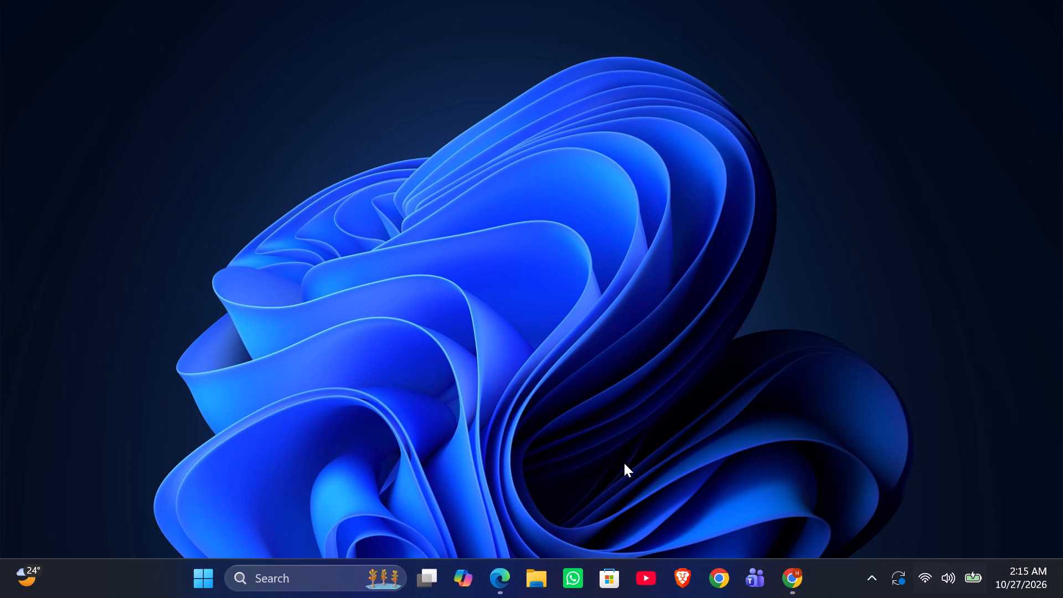
pyautogui.click(689, 576)
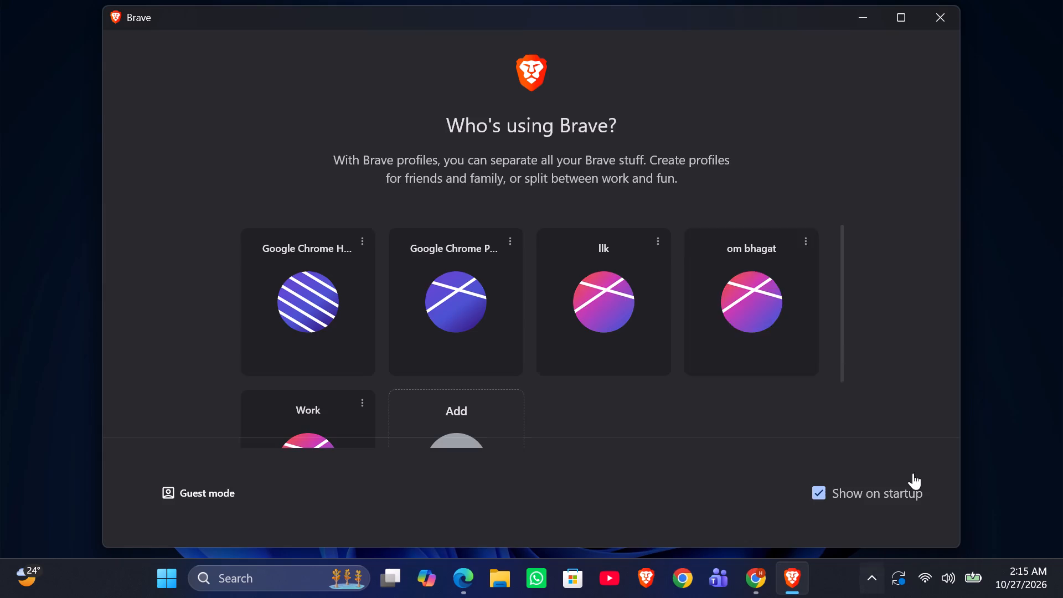
pyautogui.click(272, 282)
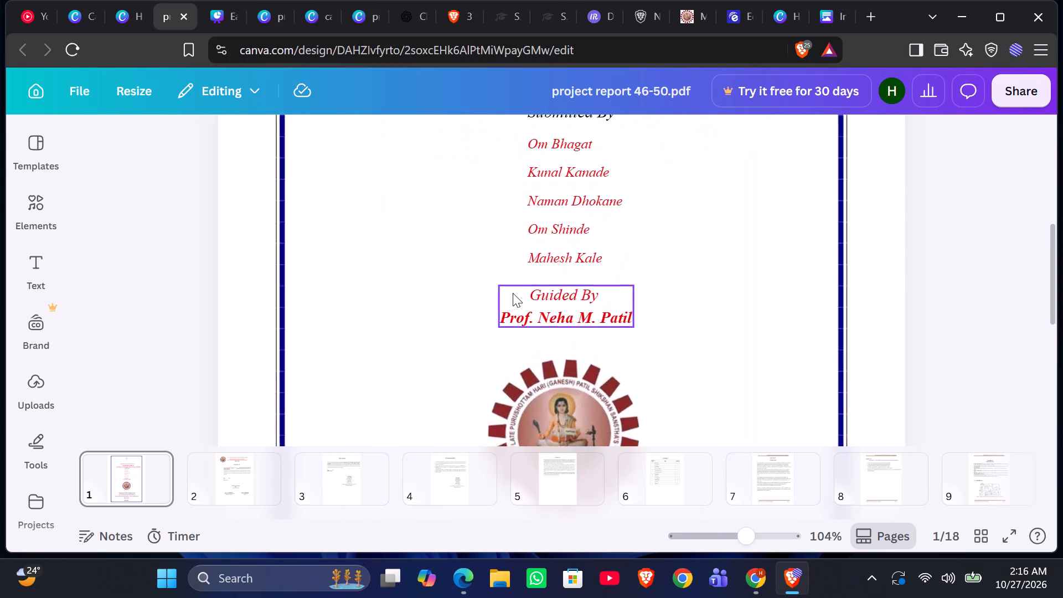
# Enter "Industril" in the empty title line below "A report on" on the cover page of the project report.
pyautogui.scroll(1, 755, 228)
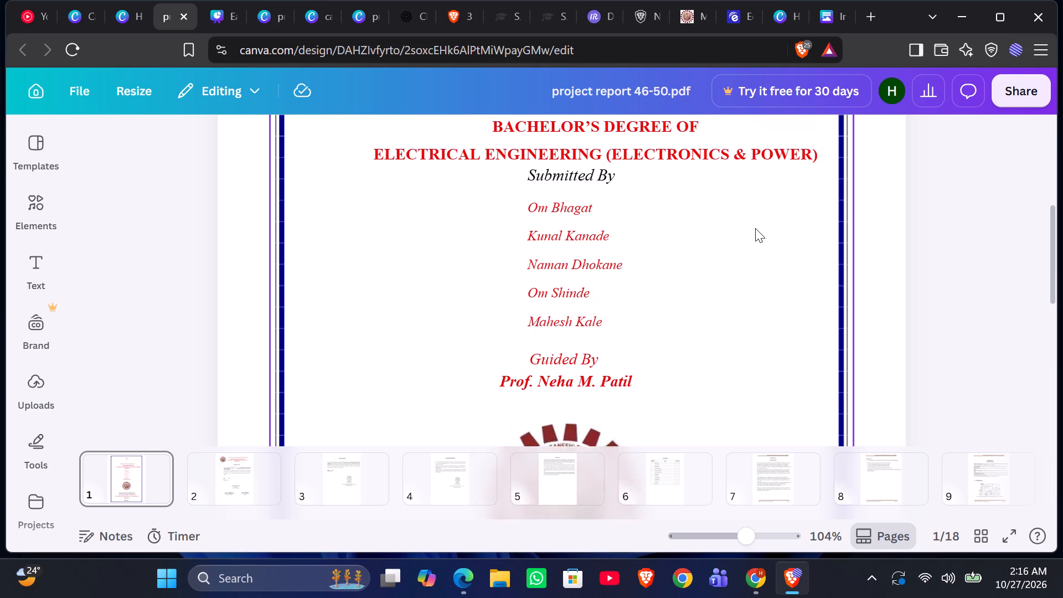
pyautogui.scroll(1, 755, 228)
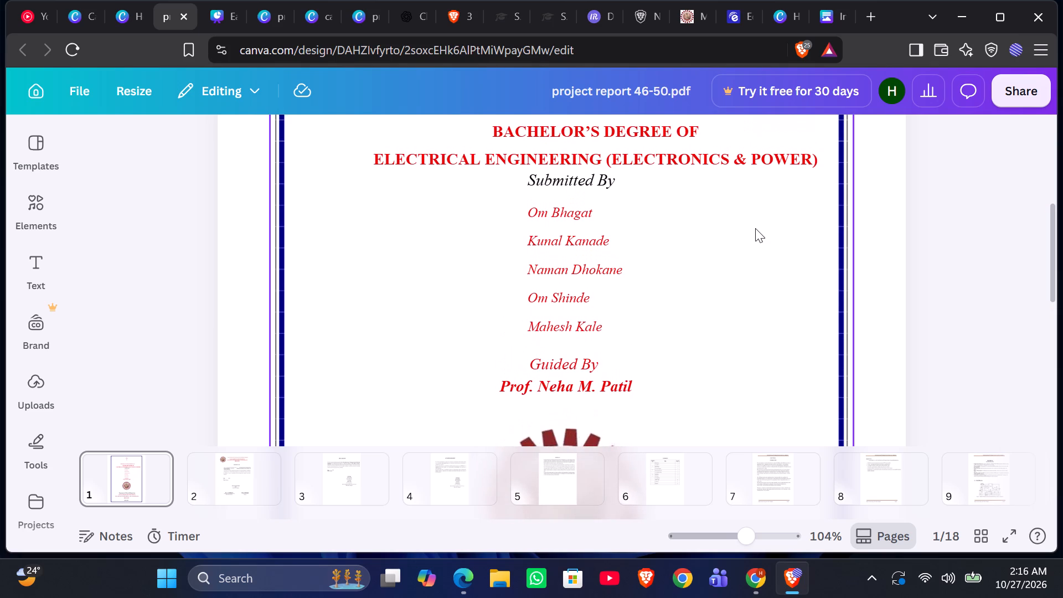
pyautogui.scroll(1, 755, 228)
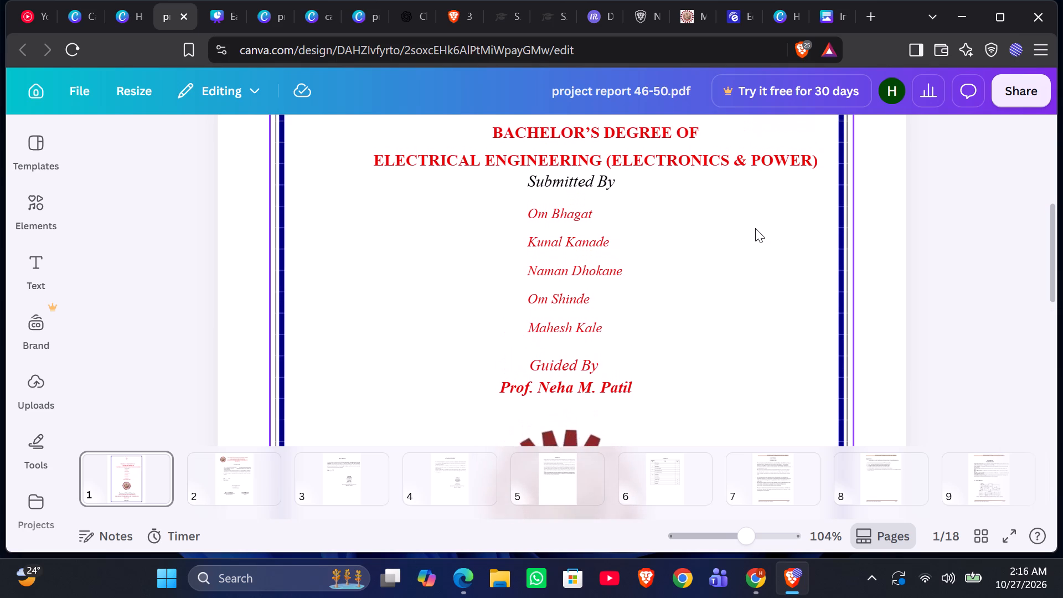
pyautogui.scroll(3, 755, 228)
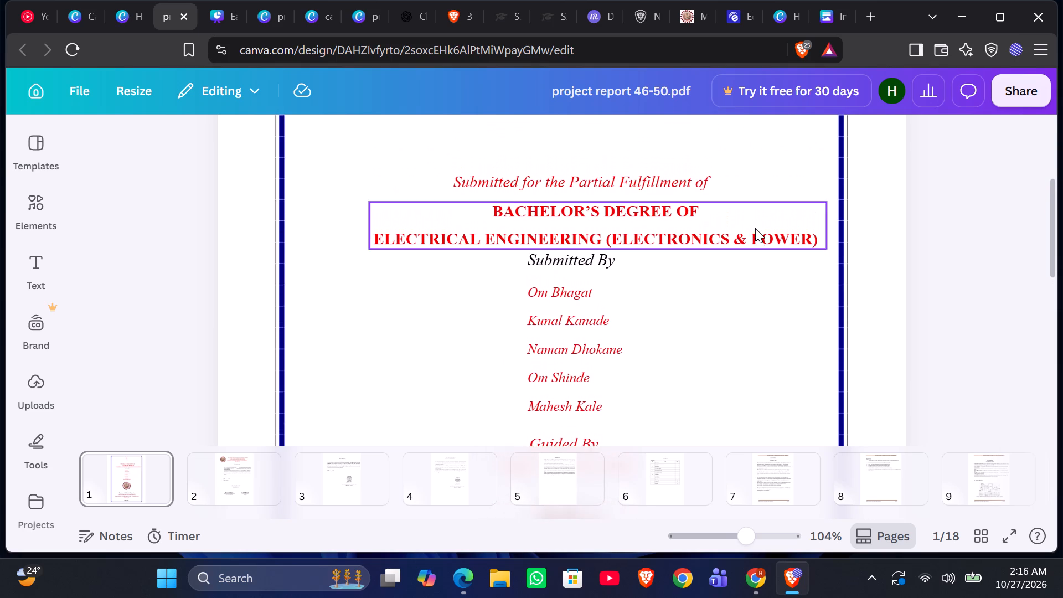
pyautogui.scroll(1, 755, 228)
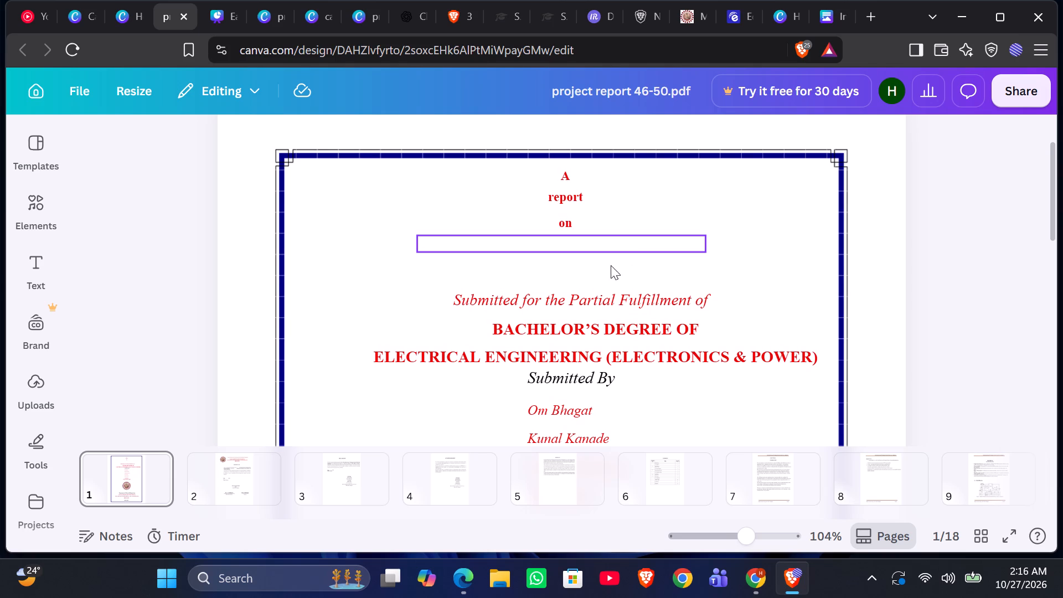
pyautogui.click(606, 237)
pyautogui.click(606, 237)
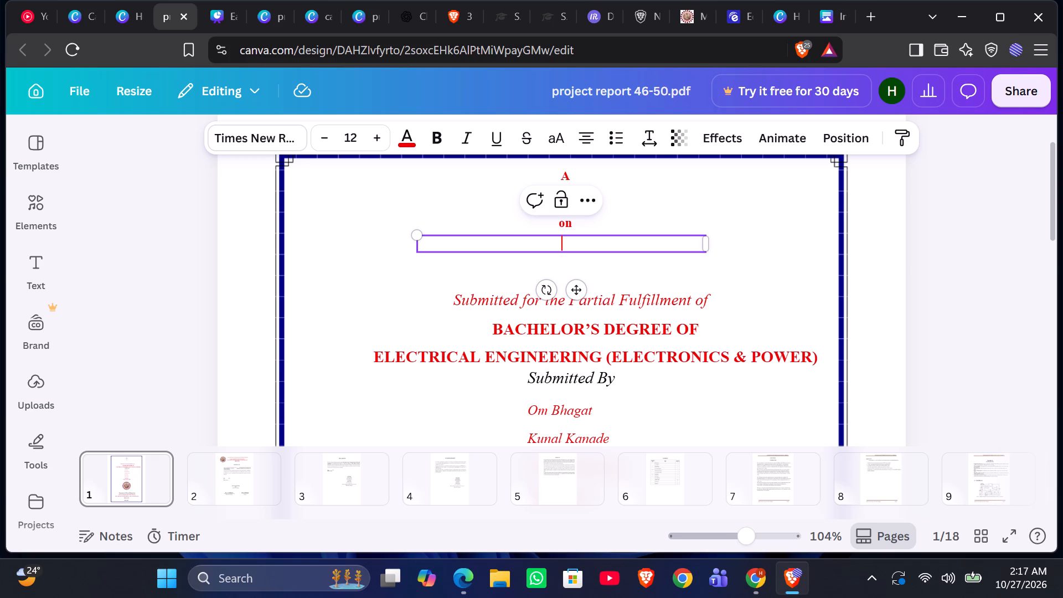
pyautogui.hotkey('shift', 'i')
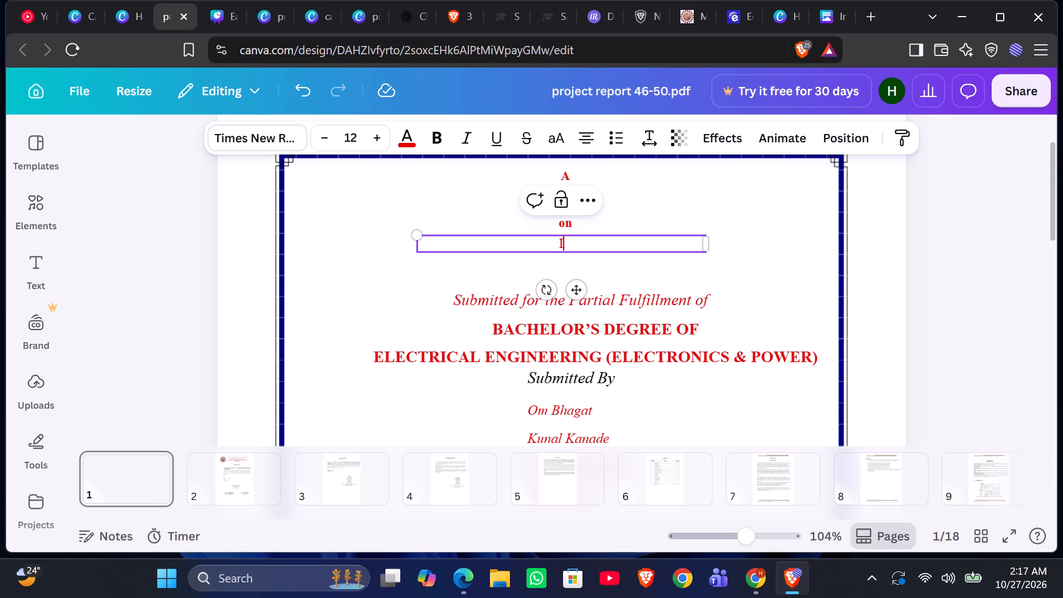
pyautogui.press('n')
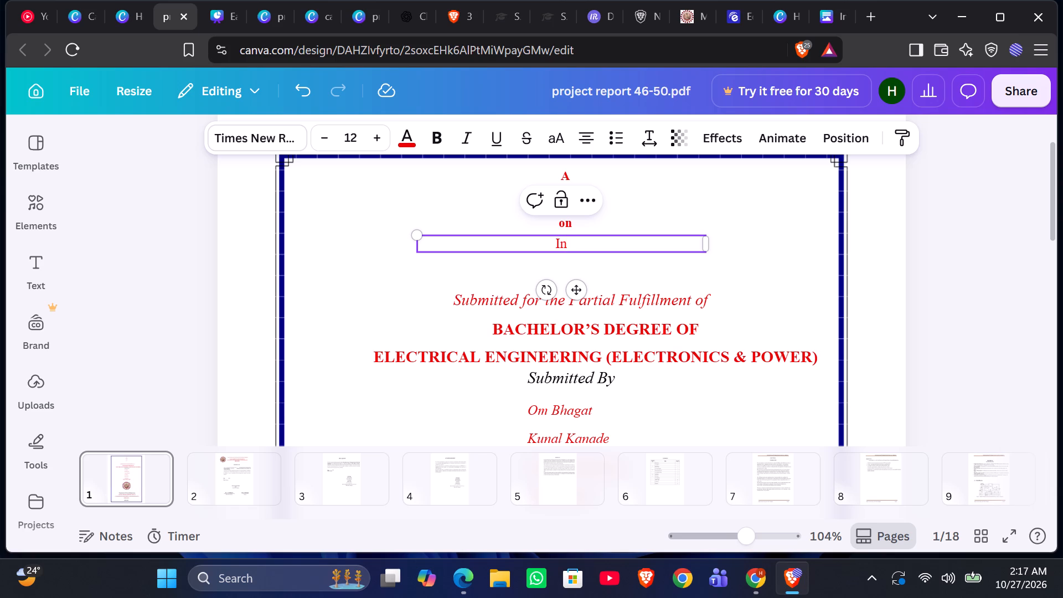
pyautogui.write('du')
pyautogui.press('s')
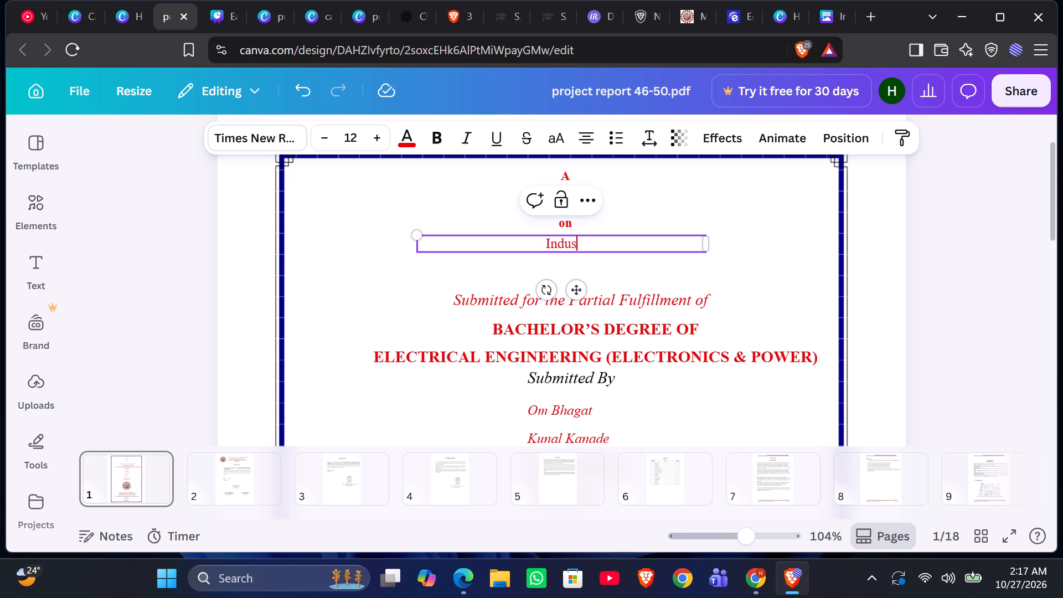
pyautogui.press('t')
pyautogui.press('r')
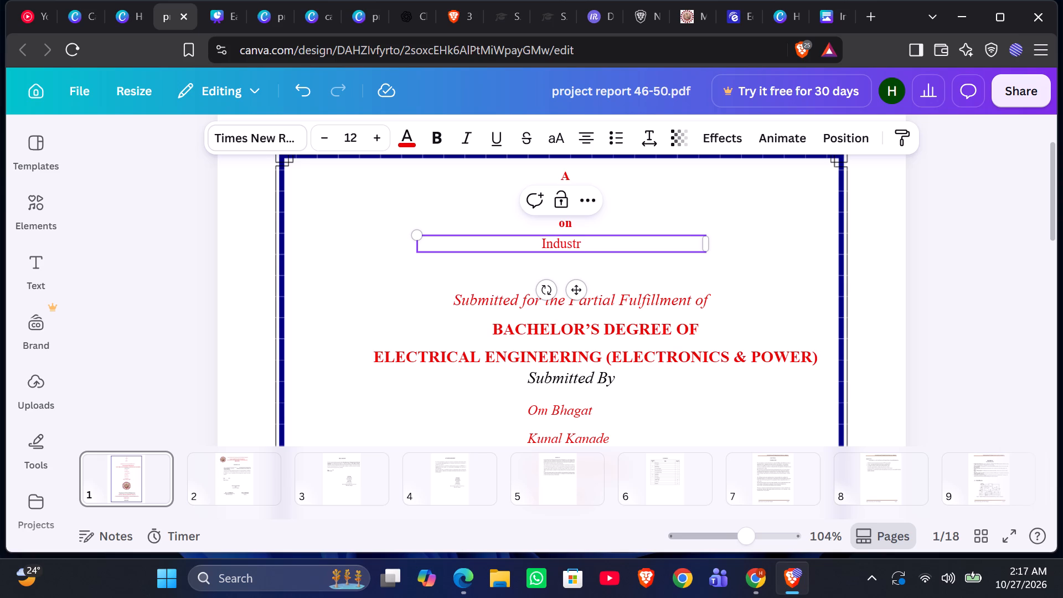
pyautogui.write('il')
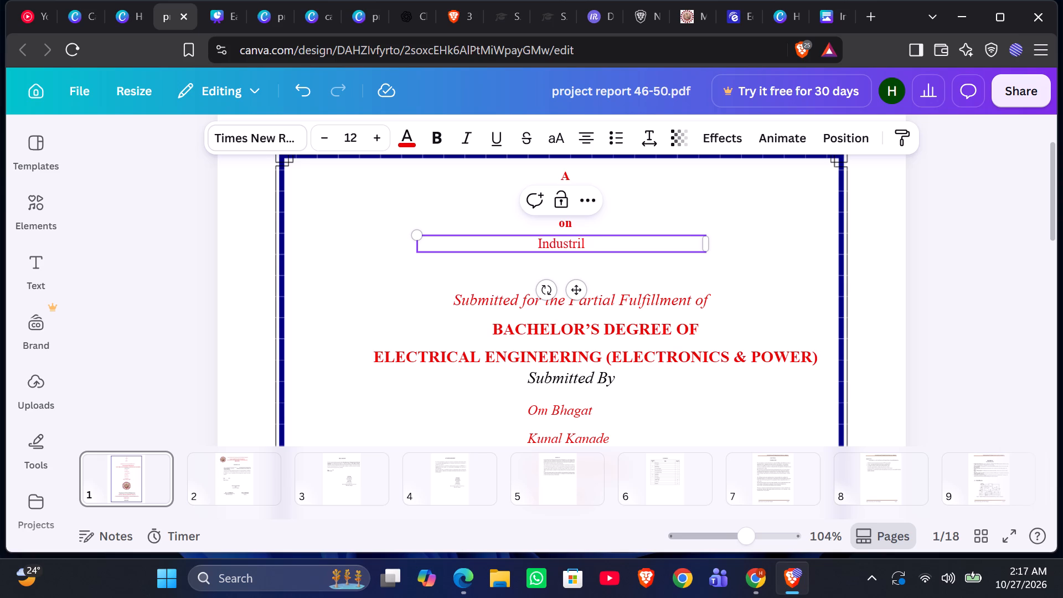
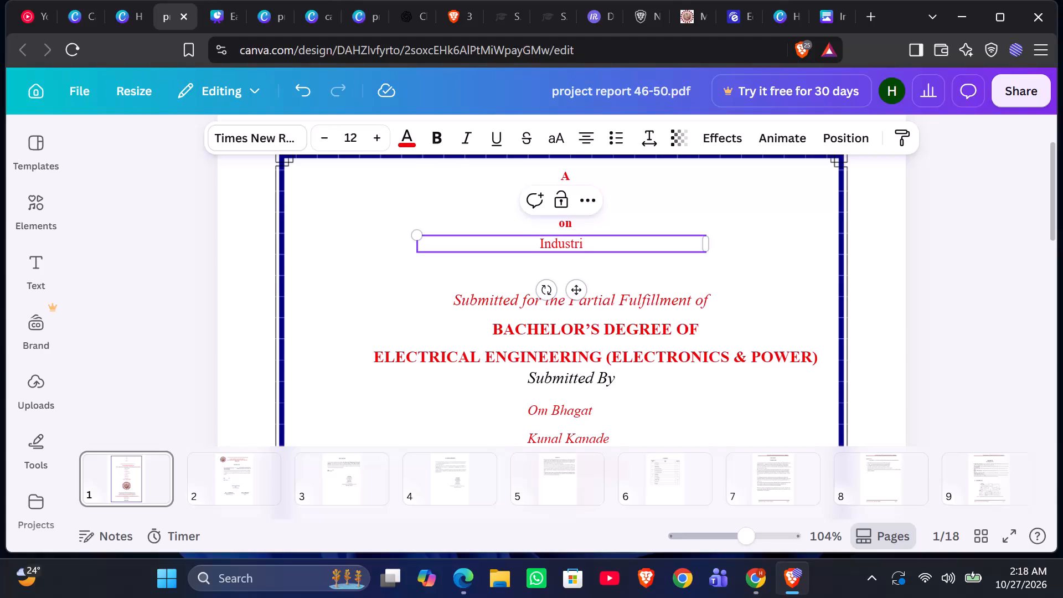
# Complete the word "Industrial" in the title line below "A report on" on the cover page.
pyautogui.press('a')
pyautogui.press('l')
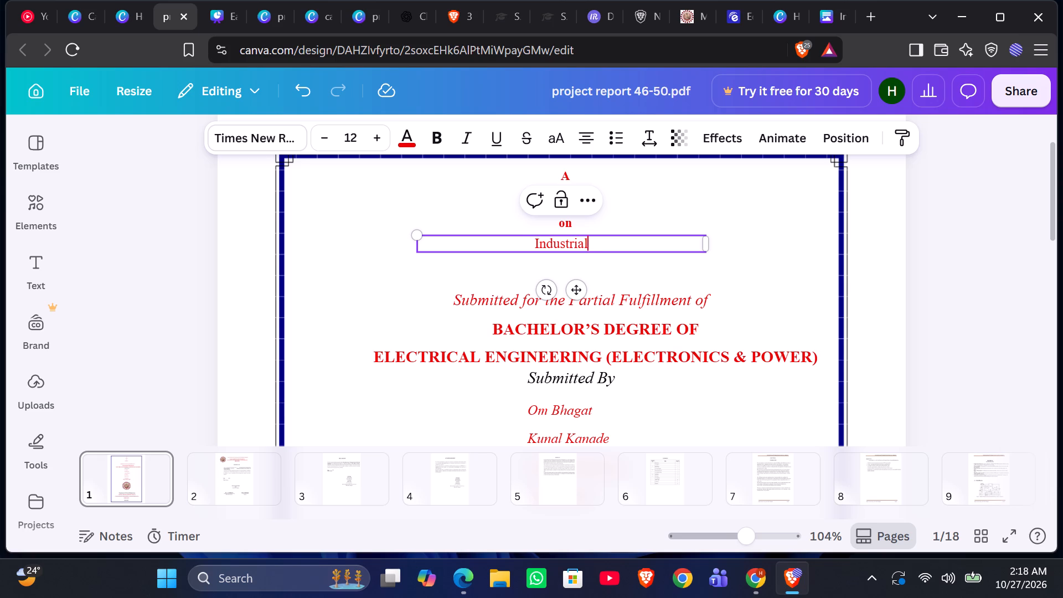
# Delete the word "Industrial" from the title line below "A report on" on the cover page.
pyautogui.press('BackSpace')
pyautogui.press('BackSpace')
pyautogui.press('BackSpace')
pyautogui.press('BackSpace')
pyautogui.press('BackSpace')
pyautogui.press('BackSpace')
pyautogui.press('BackSpace')
pyautogui.press('BackSpace')
pyautogui.press('BackSpace')
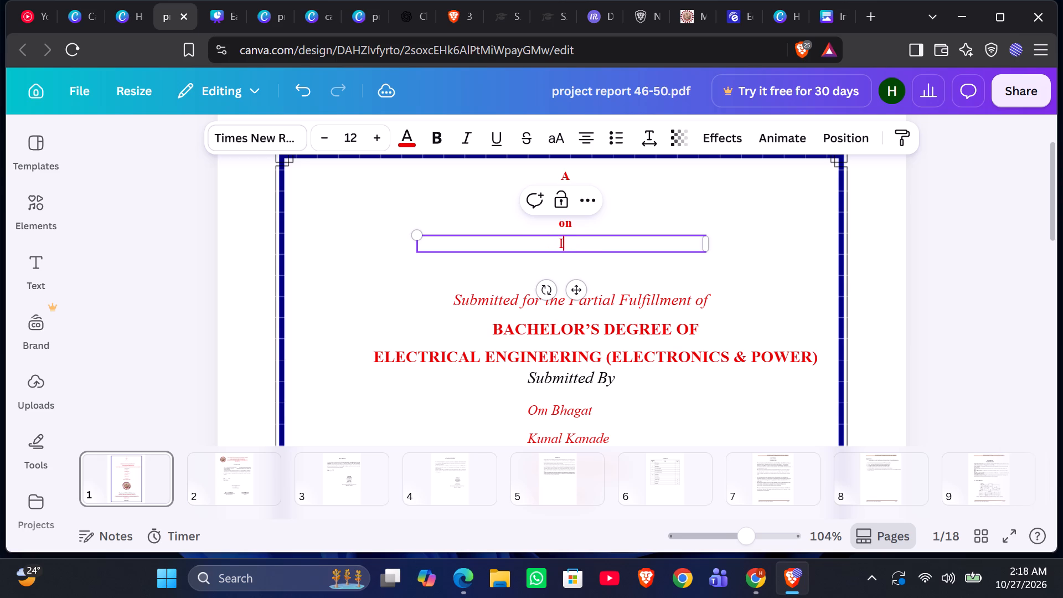
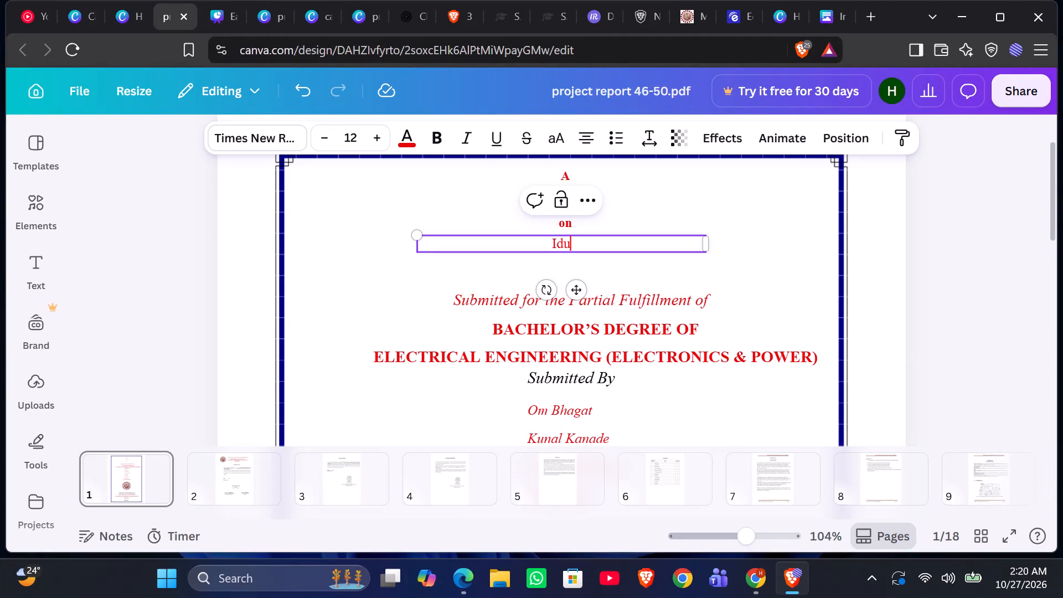
# Correct the misspelled start of the title line below "on" on the cover page so it reads "Ind".
pyautogui.press('s')
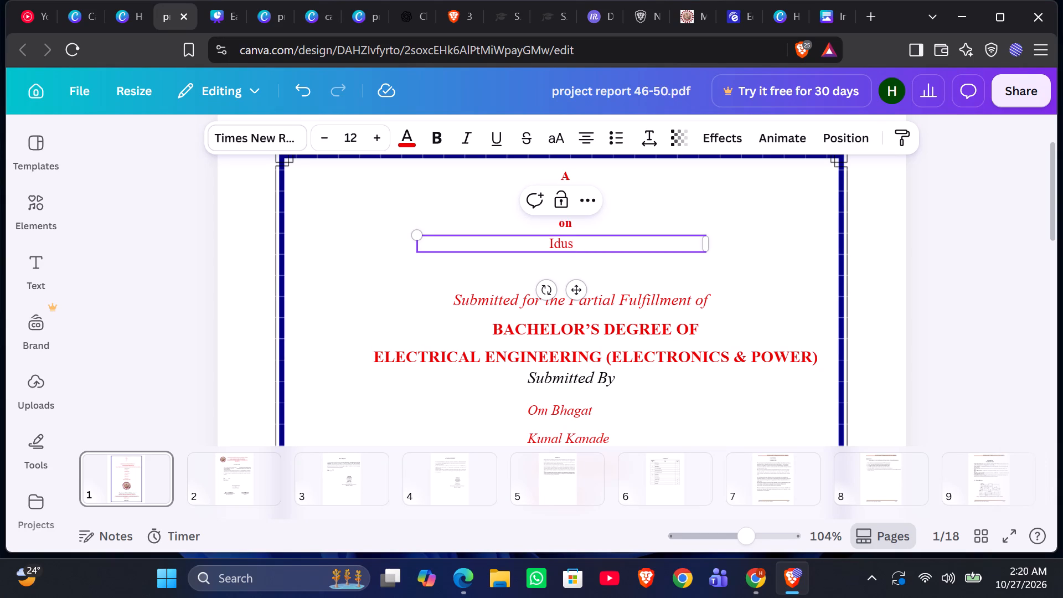
pyautogui.press('BackSpace')
pyautogui.press('BackSpace')
pyautogui.press('BackSpace')
pyautogui.write('nd')
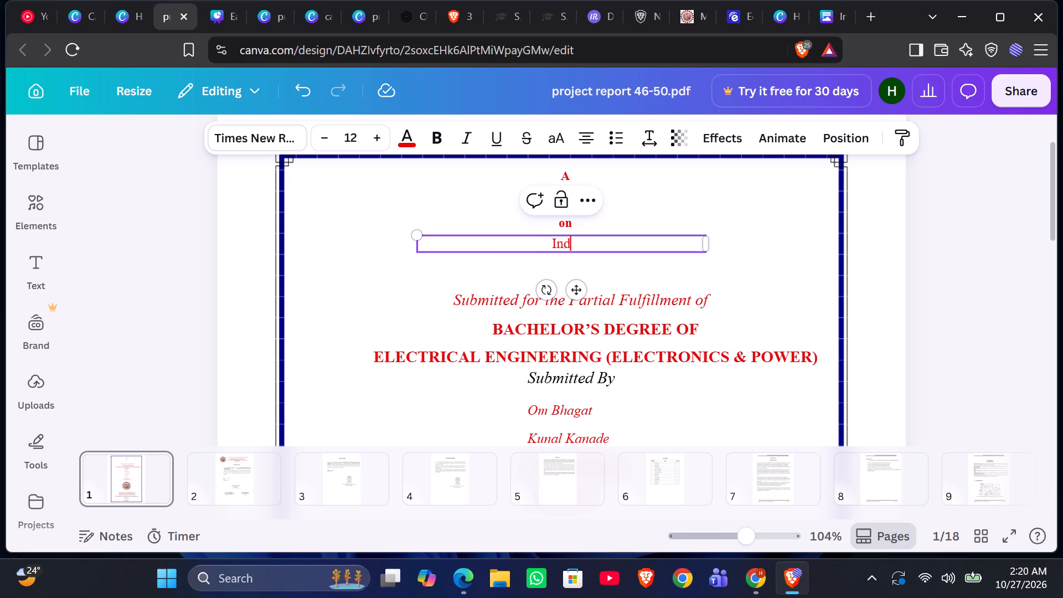
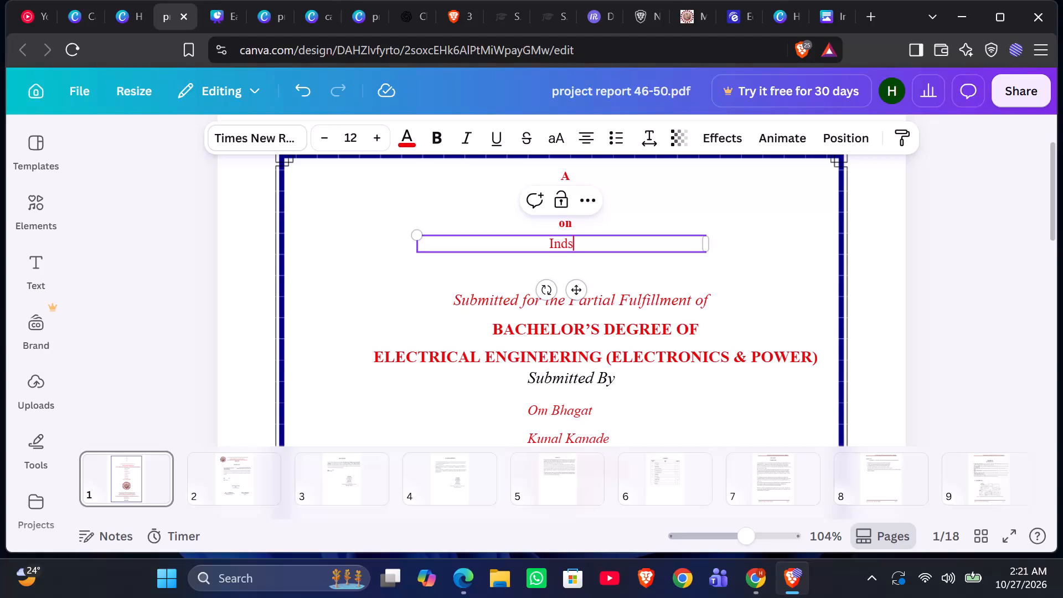
# Complete the title line below "on" on the cover page so it reads "Indstrial visit".
pyautogui.write('trial')
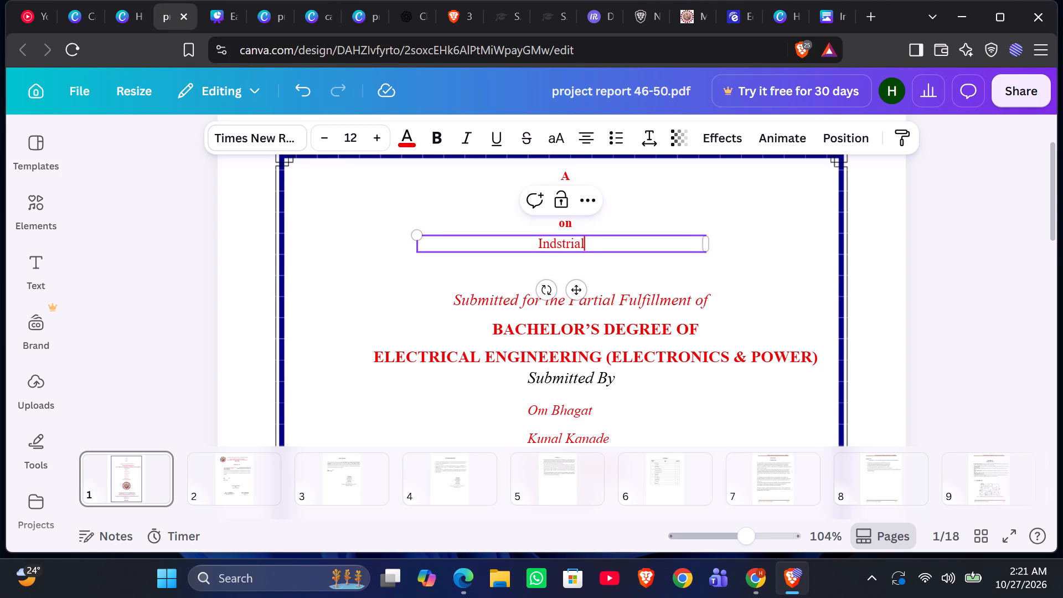
pyautogui.press('space')
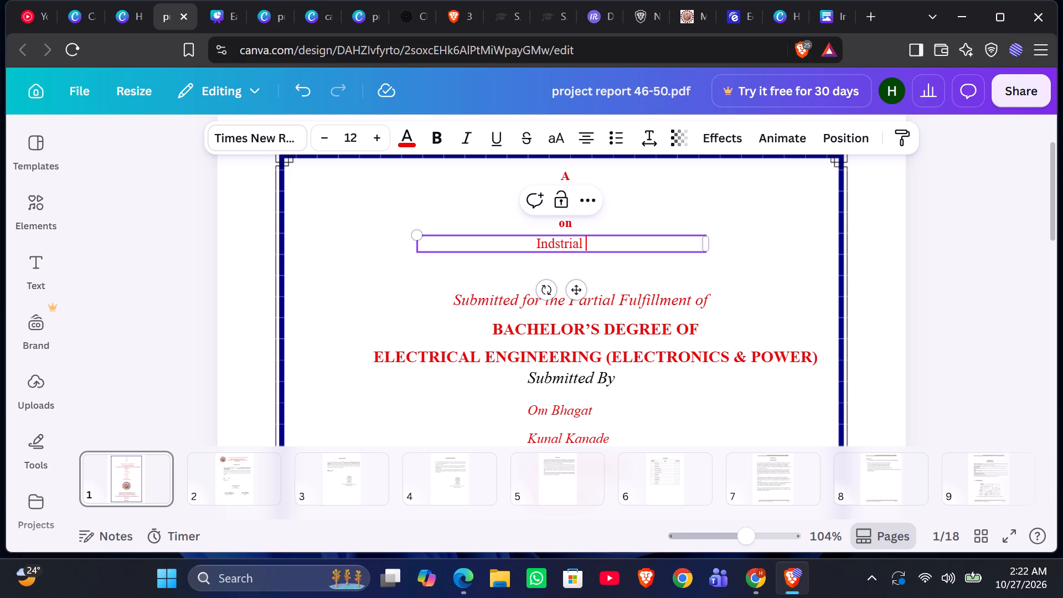
pyautogui.write('vi')
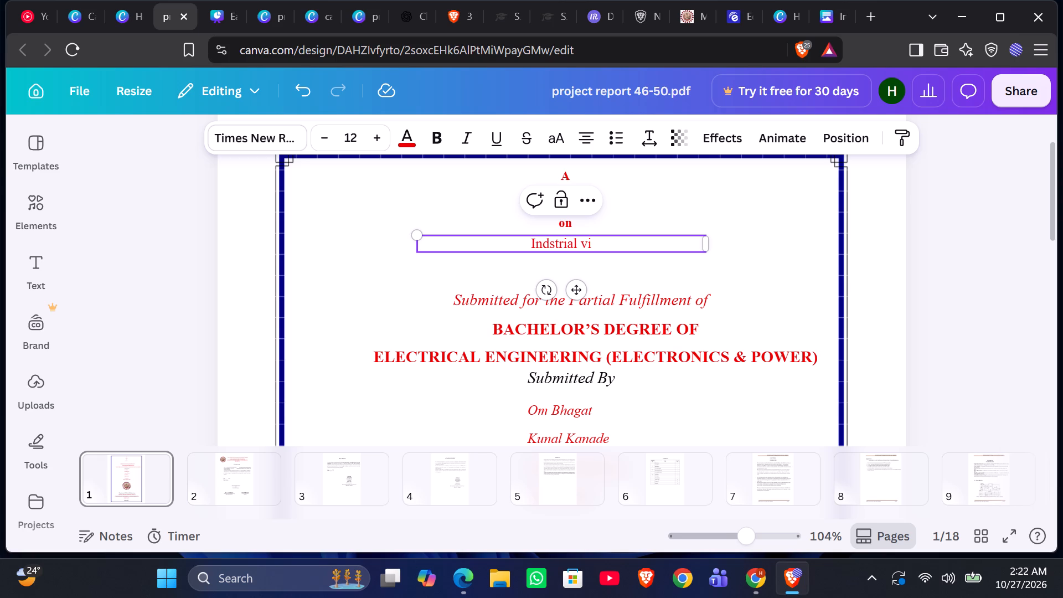
pyautogui.write('sit')
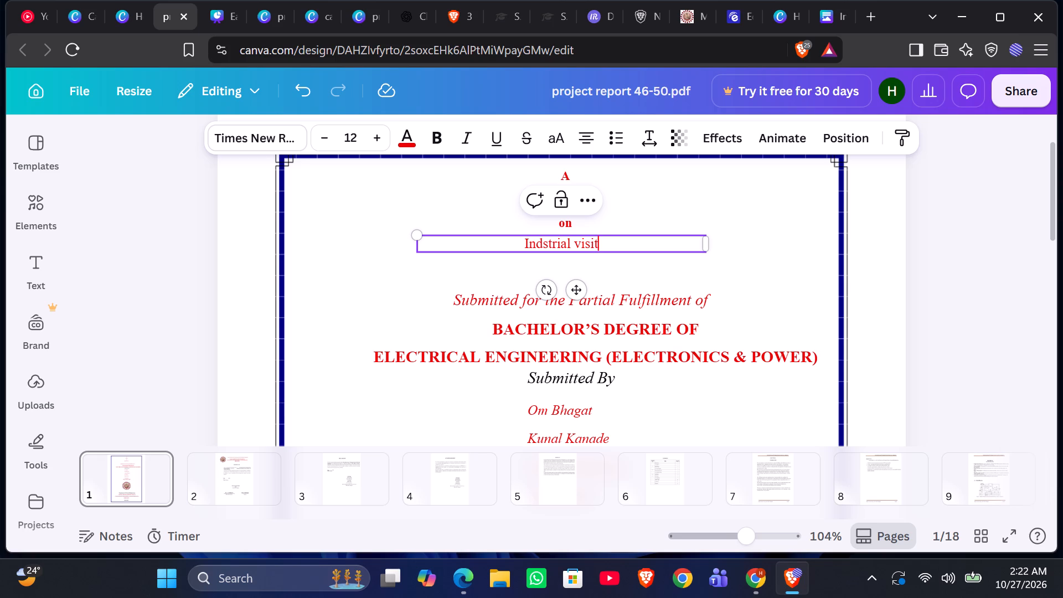
pyautogui.press('space')
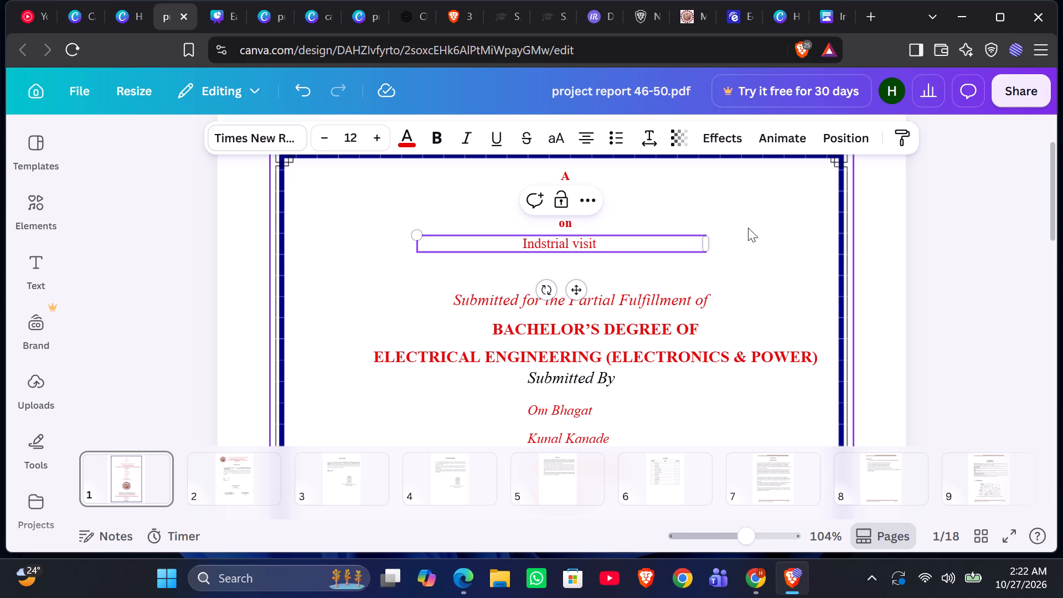
pyautogui.press('Return')
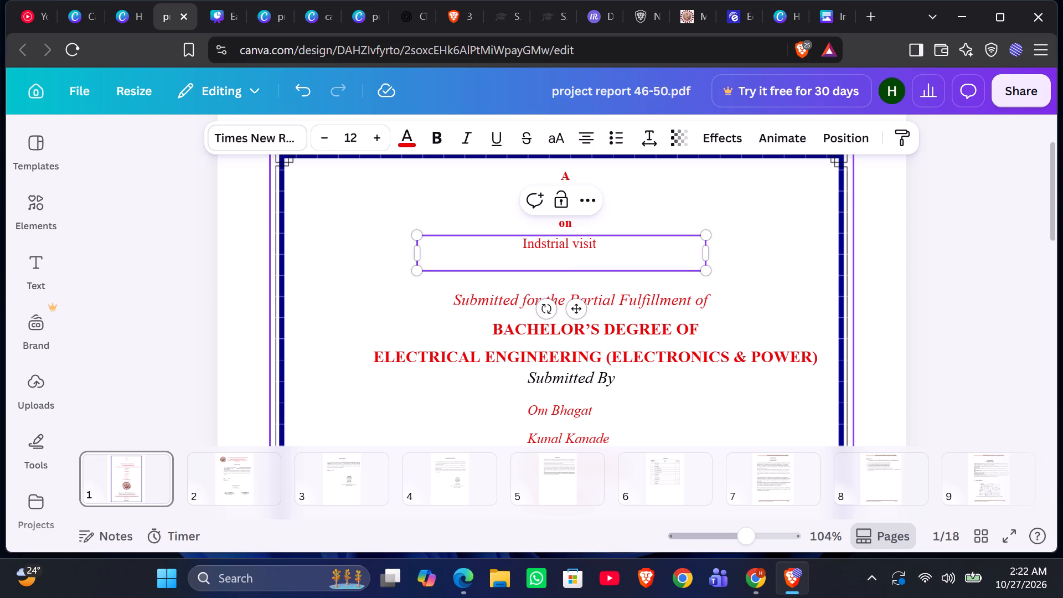
pyautogui.press('BackSpace')
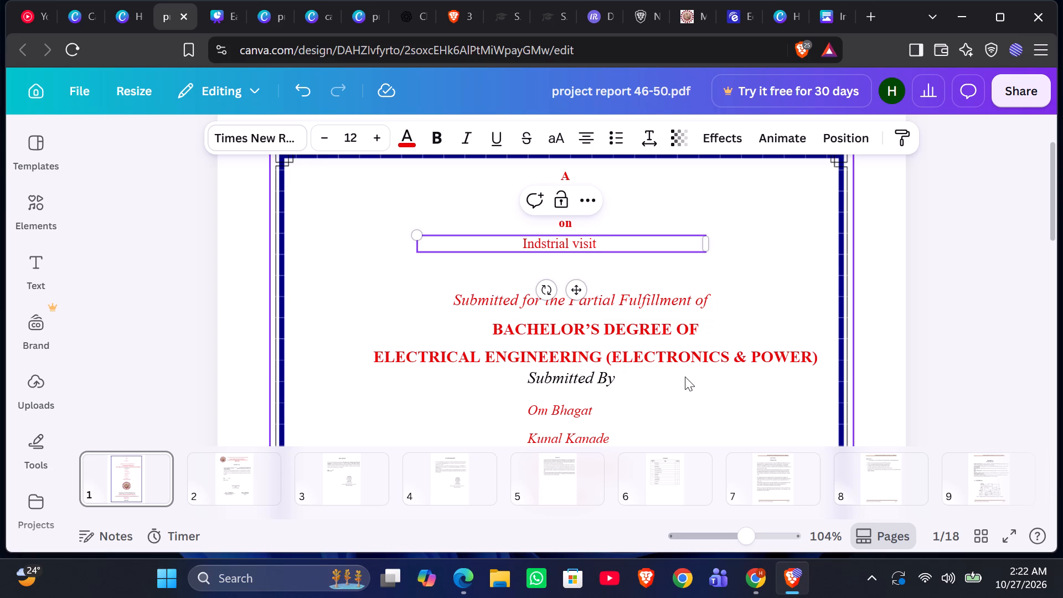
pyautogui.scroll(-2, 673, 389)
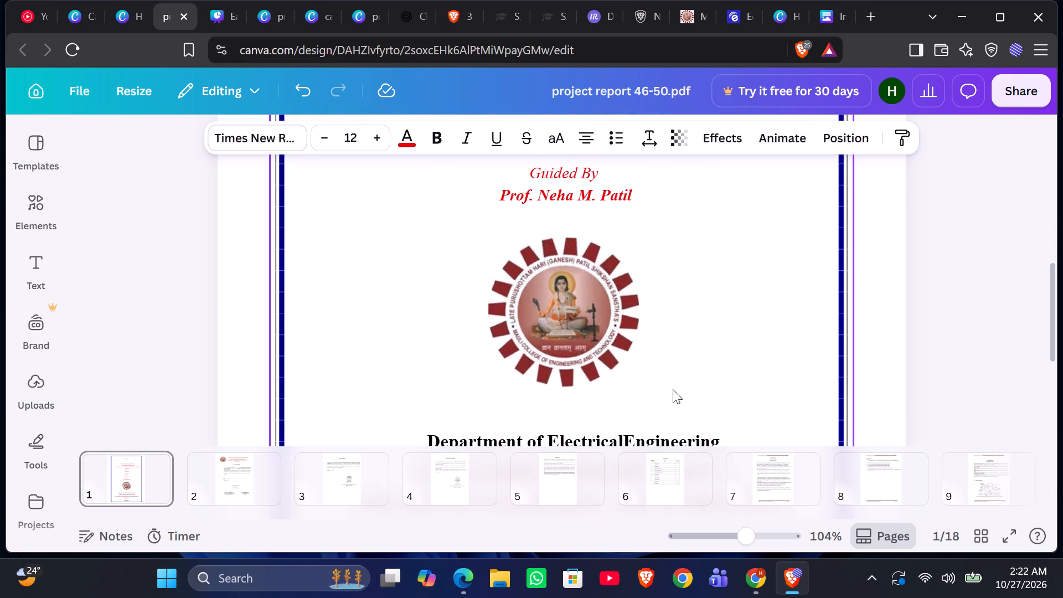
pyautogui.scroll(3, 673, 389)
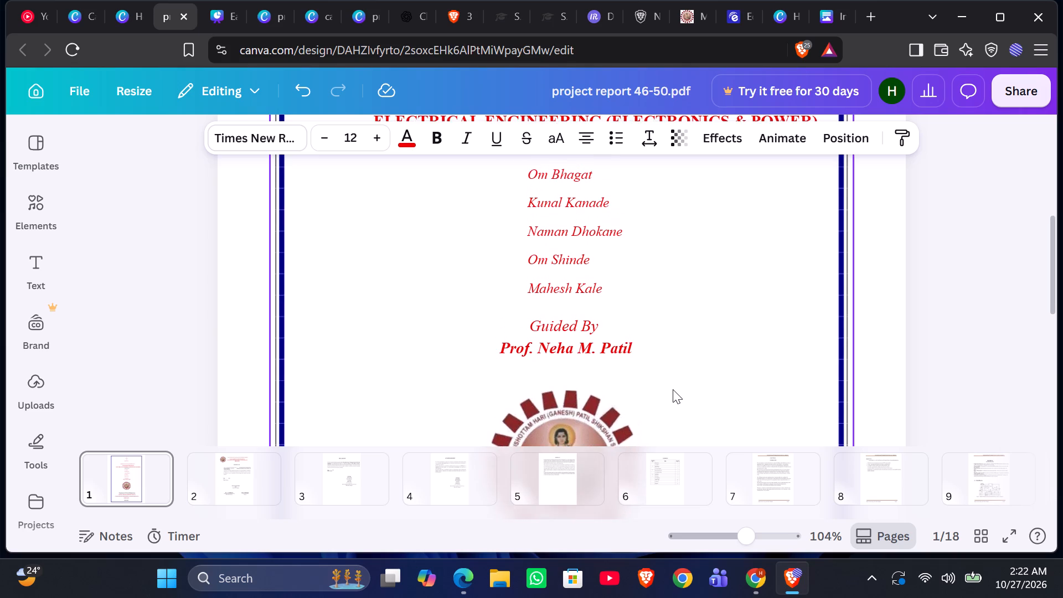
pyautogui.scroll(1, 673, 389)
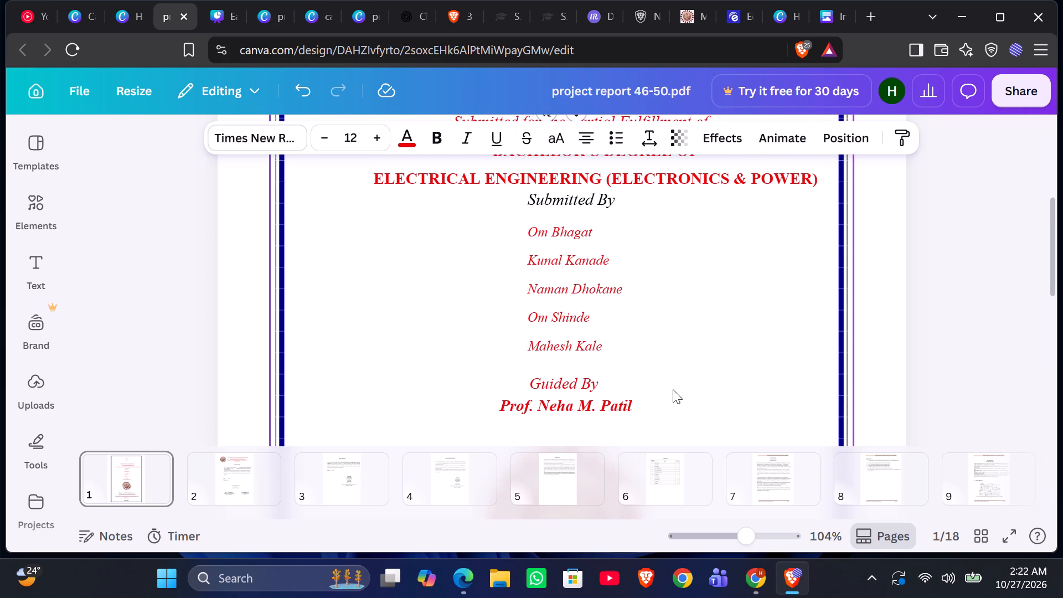
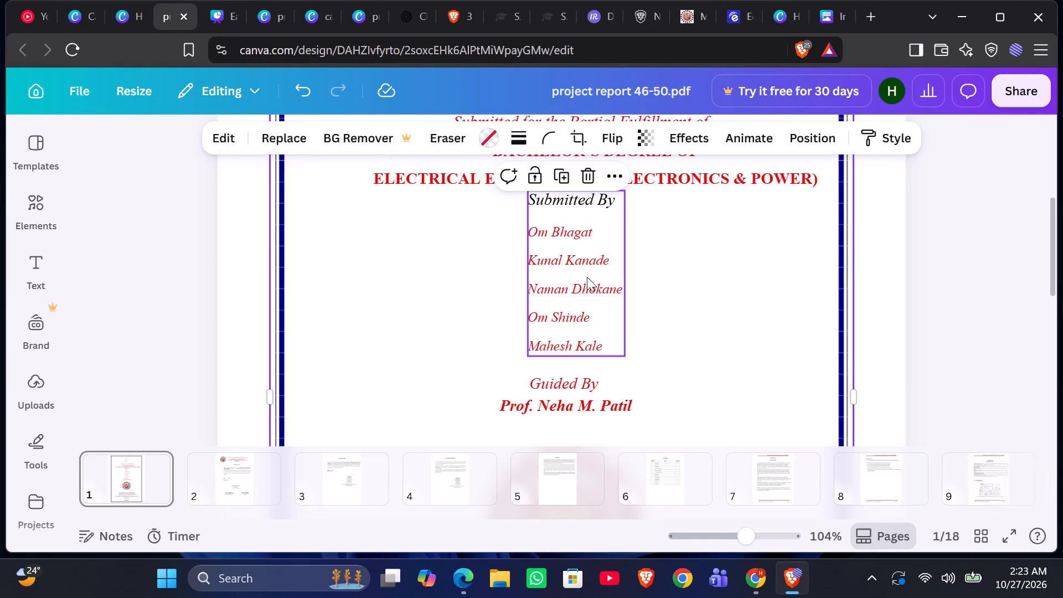
# Widen the "Submitted By" text box on the cover page on both sides, keeping it above "Guided By".
pyautogui.click(605, 340)
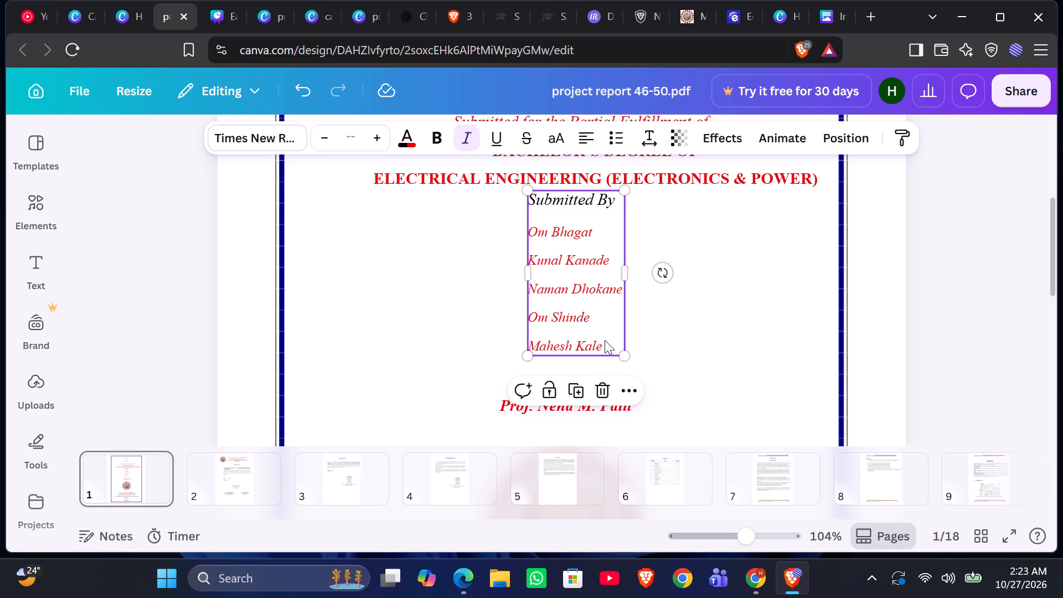
pyautogui.moveTo(623, 269); pyautogui.dragTo(618, 275)
pyautogui.moveTo(618, 275); pyautogui.dragTo(635, 274)
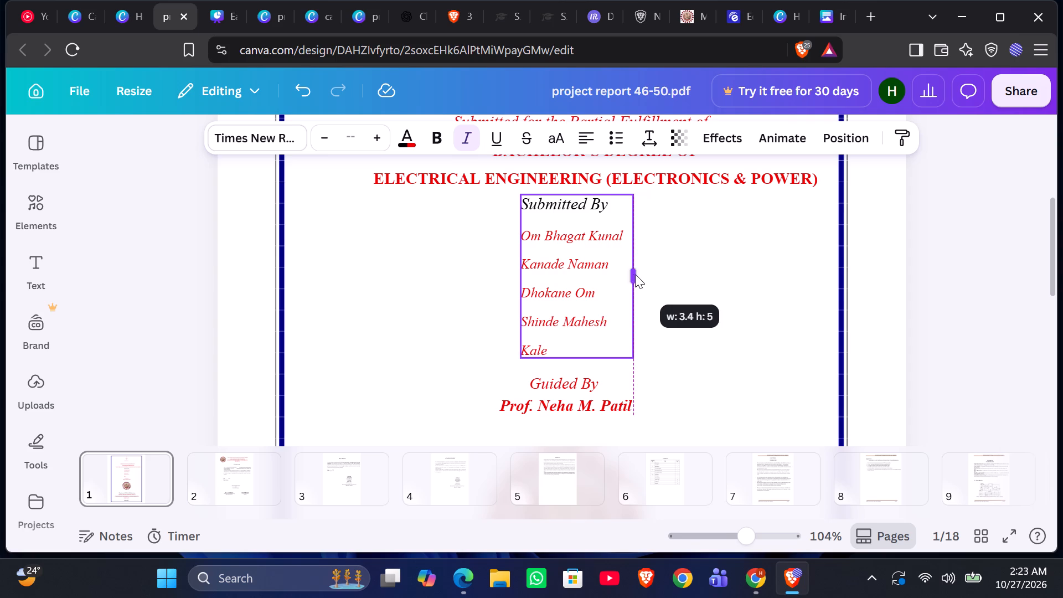
pyautogui.moveTo(635, 274); pyautogui.dragTo(754, 275)
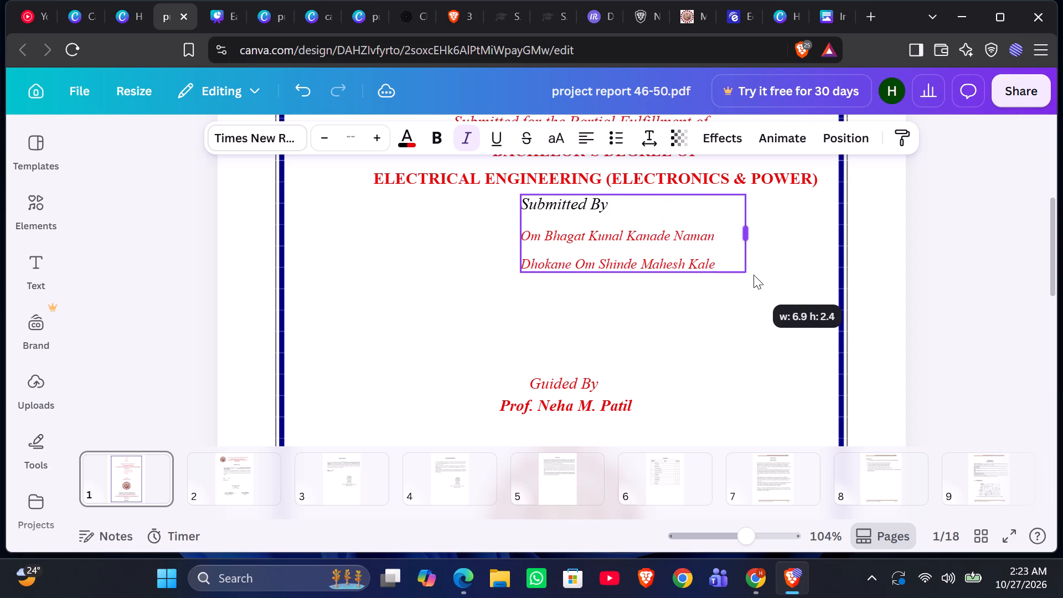
pyautogui.moveTo(754, 275); pyautogui.dragTo(759, 287)
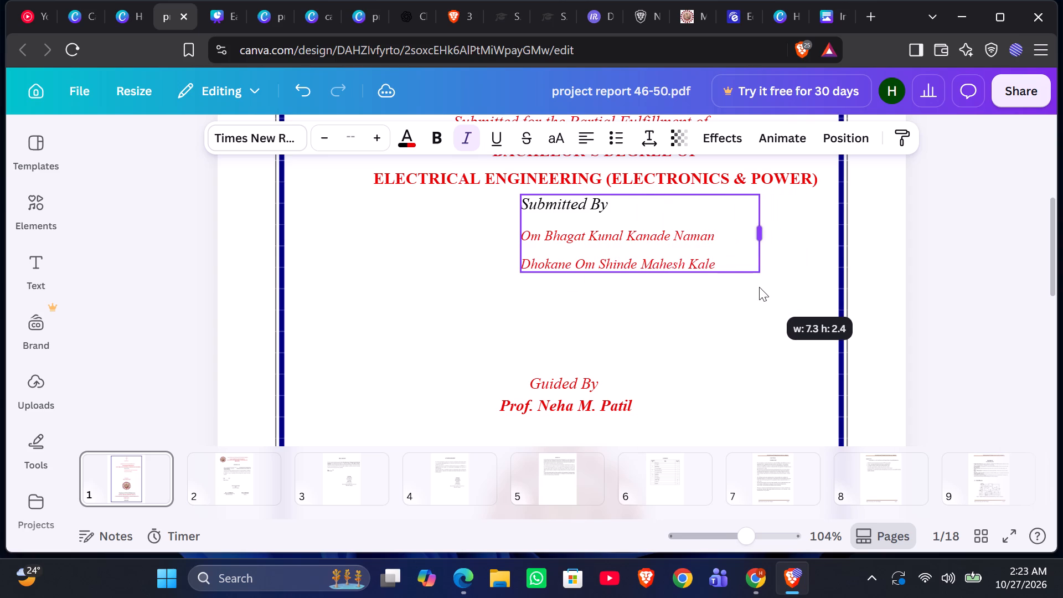
pyautogui.moveTo(759, 287); pyautogui.dragTo(745, 296)
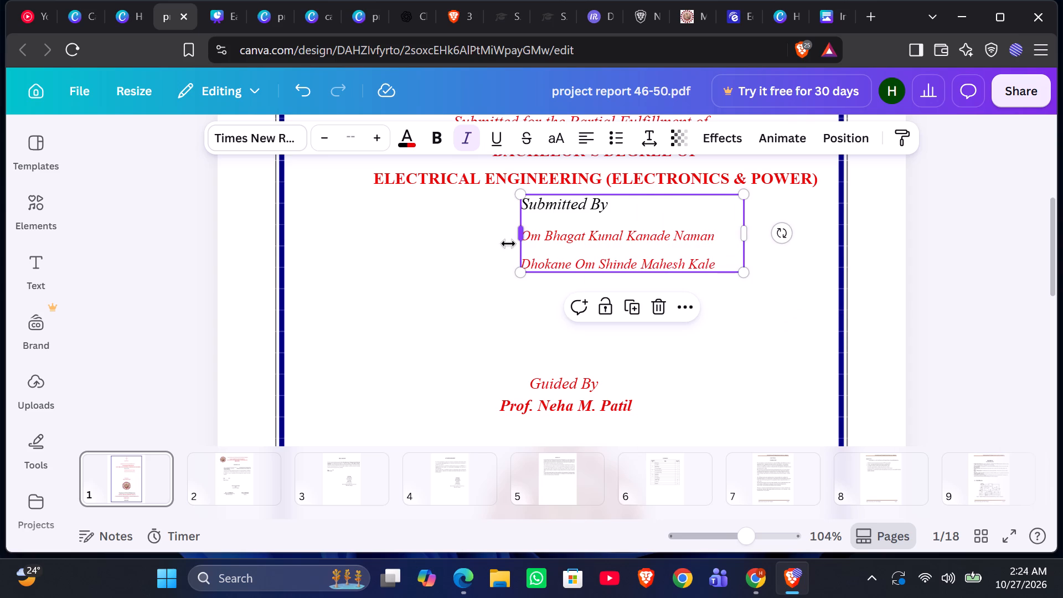
pyautogui.moveTo(518, 239); pyautogui.dragTo(446, 240)
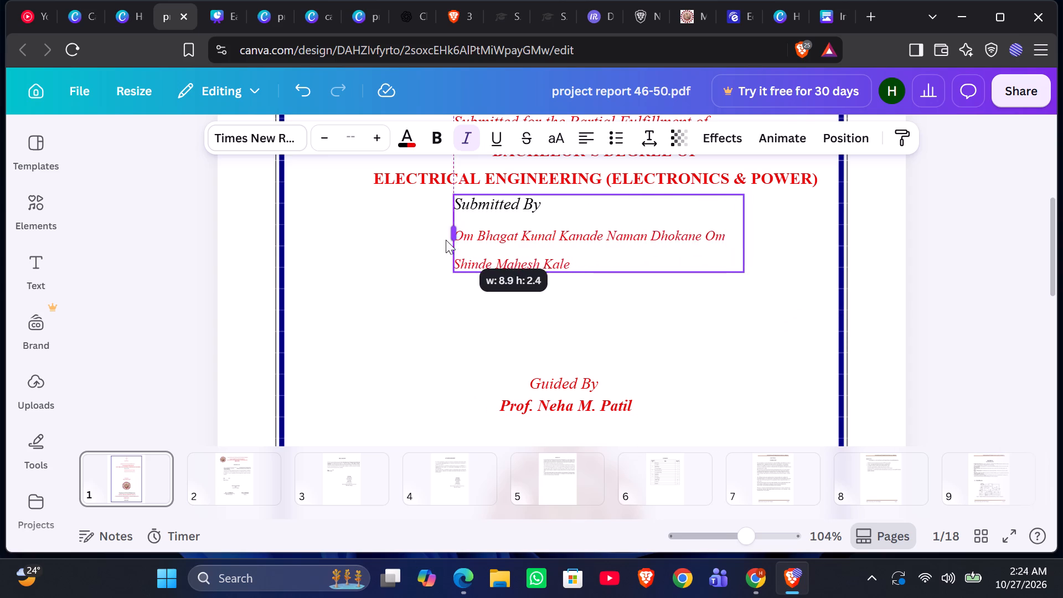
pyautogui.moveTo(446, 240); pyautogui.dragTo(417, 244)
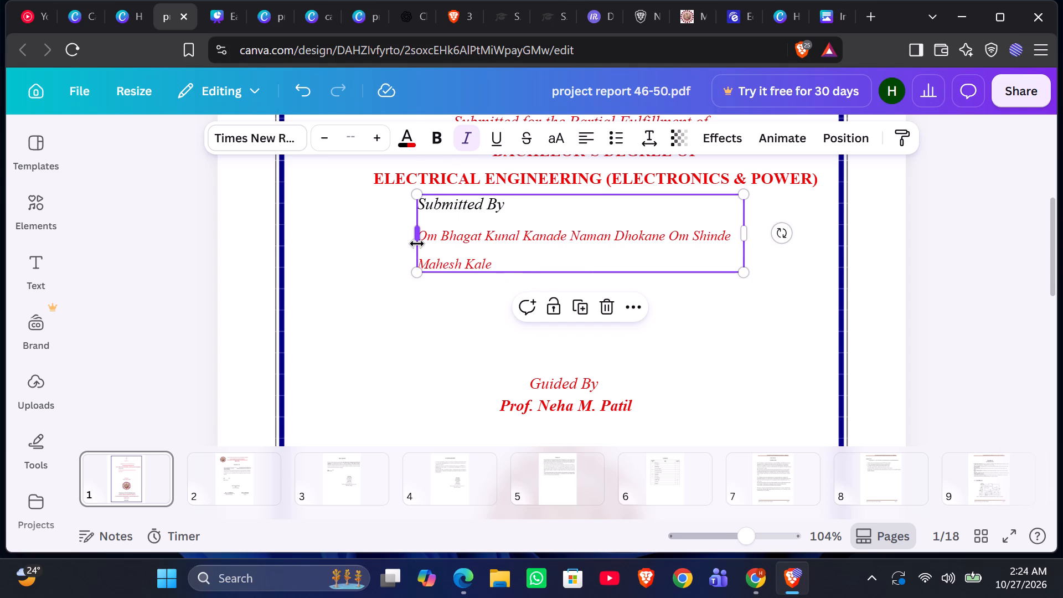
# Delete all the student names below the "Submitted By" heading on the cover page, keeping the heading.
pyautogui.doubleClick(494, 249)
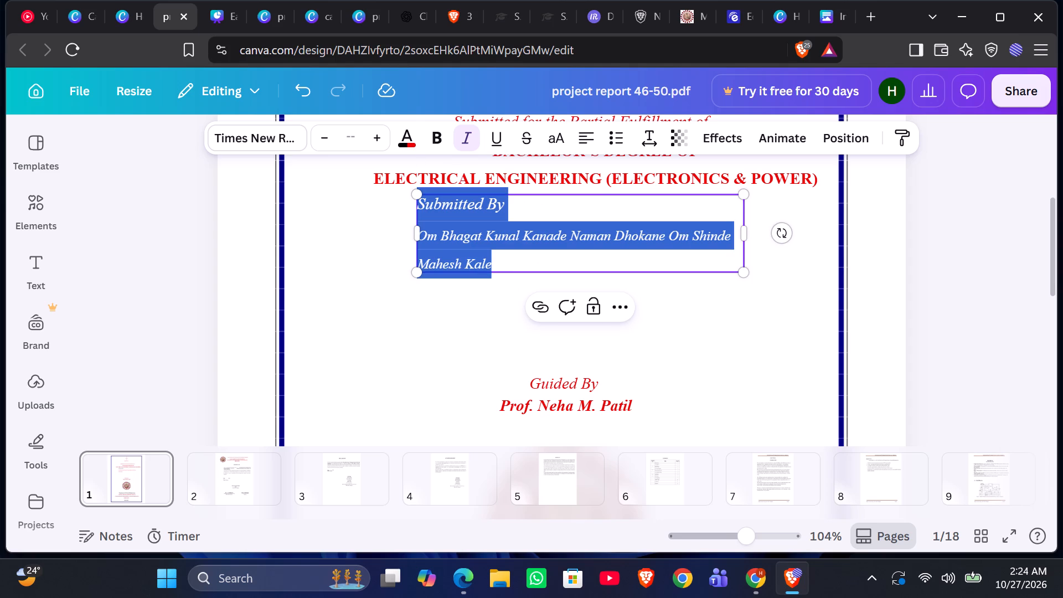
pyautogui.click(524, 260)
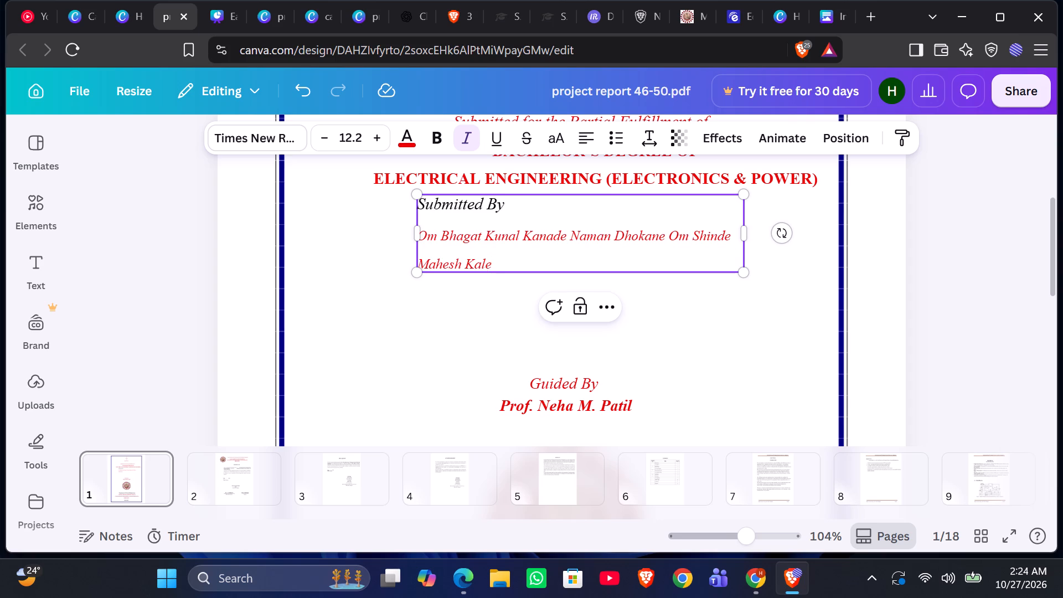
pyautogui.press('BackSpace')
pyautogui.press('BackSpace')
pyautogui.press('BackSpace')
pyautogui.press('BackSpace')
pyautogui.press('BackSpace')
pyautogui.press('BackSpace')
pyautogui.press('BackSpace')
pyautogui.press('BackSpace')
pyautogui.press('BackSpace')
pyautogui.press('BackSpace')
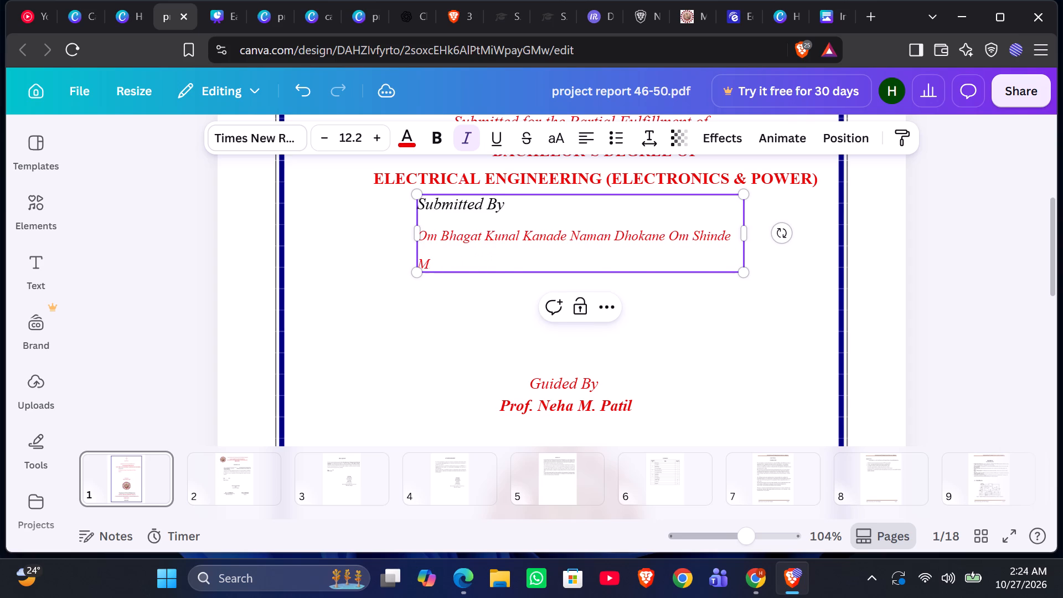
pyautogui.press('BackSpace')
pyautogui.press('BackSpace')
pyautogui.press('BackSpace')
pyautogui.press('BackSpace')
pyautogui.press('BackSpace')
pyautogui.press('BackSpace')
pyautogui.press('BackSpace')
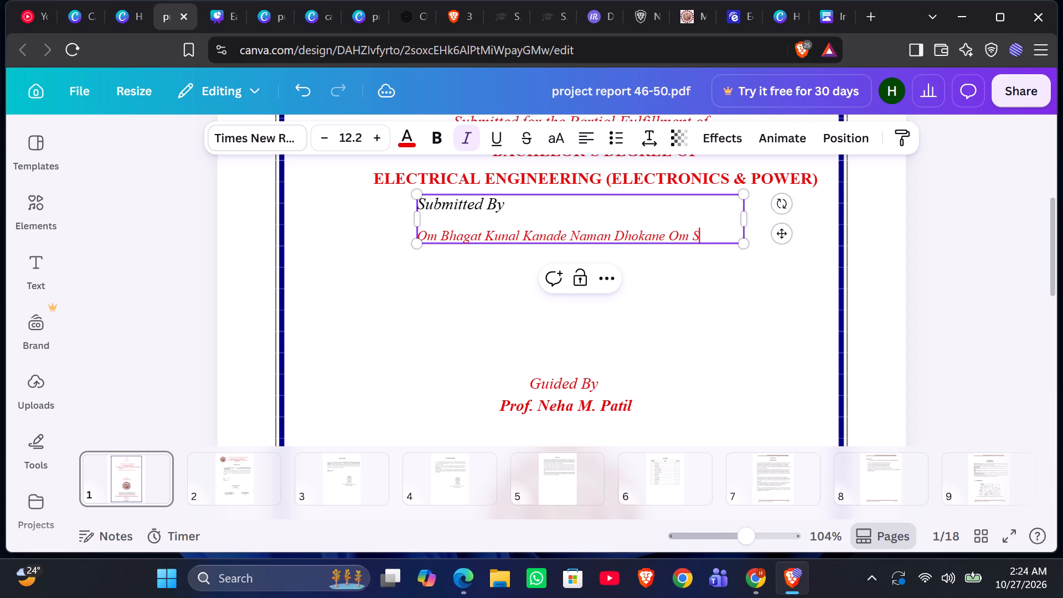
pyautogui.press('BackSpace')
pyautogui.press('BackSpace')
pyautogui.press('BackSpace')
pyautogui.press('BackSpace')
pyautogui.press('BackSpace')
pyautogui.press('BackSpace')
pyautogui.press('BackSpace')
pyautogui.press('BackSpace')
pyautogui.press('BackSpace')
pyautogui.press('BackSpace')
pyautogui.press('BackSpace')
pyautogui.press('BackSpace')
pyautogui.press('BackSpace')
pyautogui.press('BackSpace')
pyautogui.press('BackSpace')
pyautogui.press('BackSpace')
pyautogui.press('BackSpace')
pyautogui.press('BackSpace')
pyautogui.press('BackSpace')
pyautogui.press('BackSpace')
pyautogui.press('BackSpace')
pyautogui.press('BackSpace')
pyautogui.press('BackSpace')
pyautogui.press('BackSpace')
pyautogui.press('BackSpace')
pyautogui.press('BackSpace')
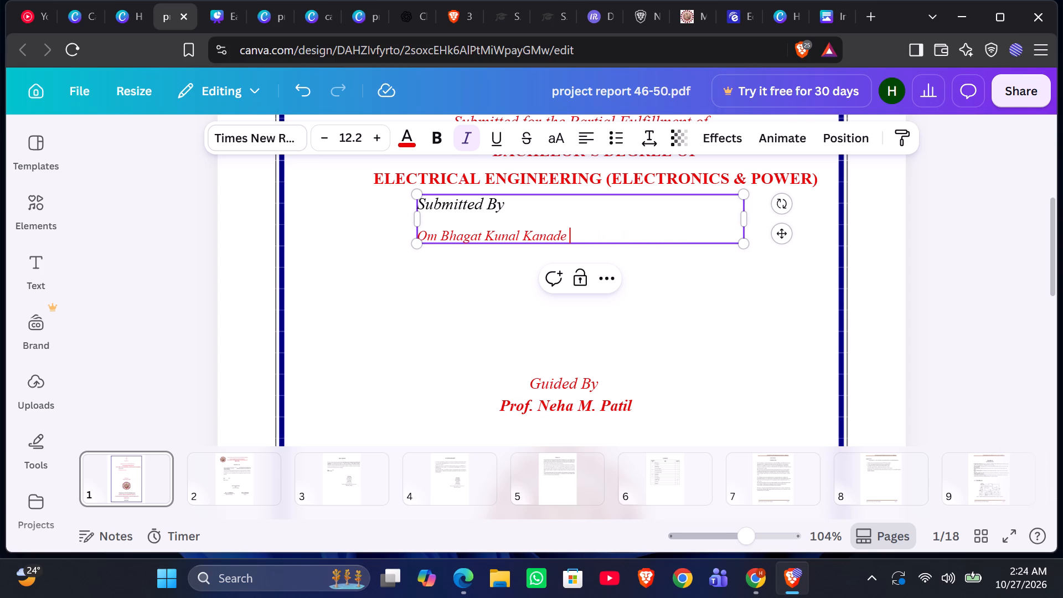
pyautogui.press('BackSpace')
pyautogui.press('BackSpace')
pyautogui.press('BackSpace')
pyautogui.press('BackSpace')
pyautogui.press('BackSpace')
pyautogui.press('BackSpace')
pyautogui.press('BackSpace')
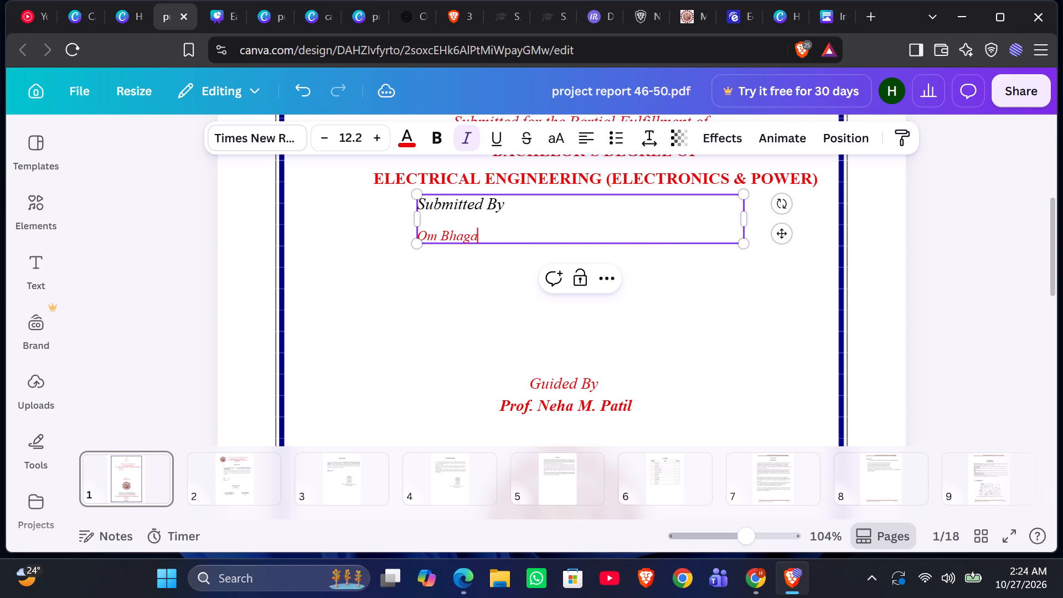
pyautogui.press('BackSpace')
pyautogui.press('BackSpace')
pyautogui.press('BackSpace')
pyautogui.press('BackSpace')
pyautogui.press('BackSpace')
pyautogui.press('BackSpace')
pyautogui.press('BackSpace')
pyautogui.press('BackSpace')
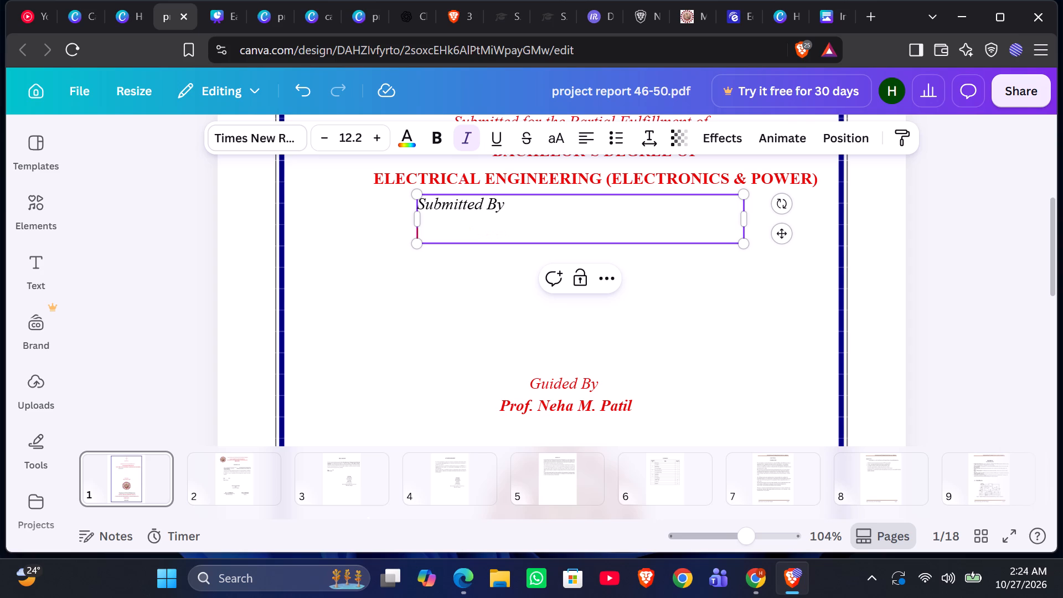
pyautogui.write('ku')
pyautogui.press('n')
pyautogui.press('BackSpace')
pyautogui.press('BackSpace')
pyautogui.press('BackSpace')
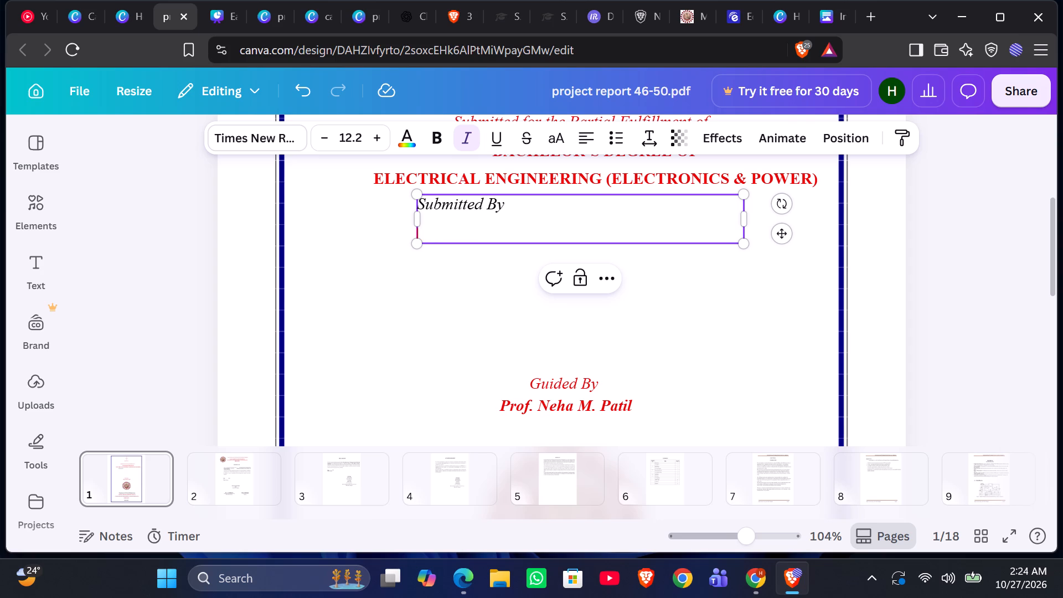
# Enter the first student's name followed by a comma on the line below "Submitted By" on the cover page.
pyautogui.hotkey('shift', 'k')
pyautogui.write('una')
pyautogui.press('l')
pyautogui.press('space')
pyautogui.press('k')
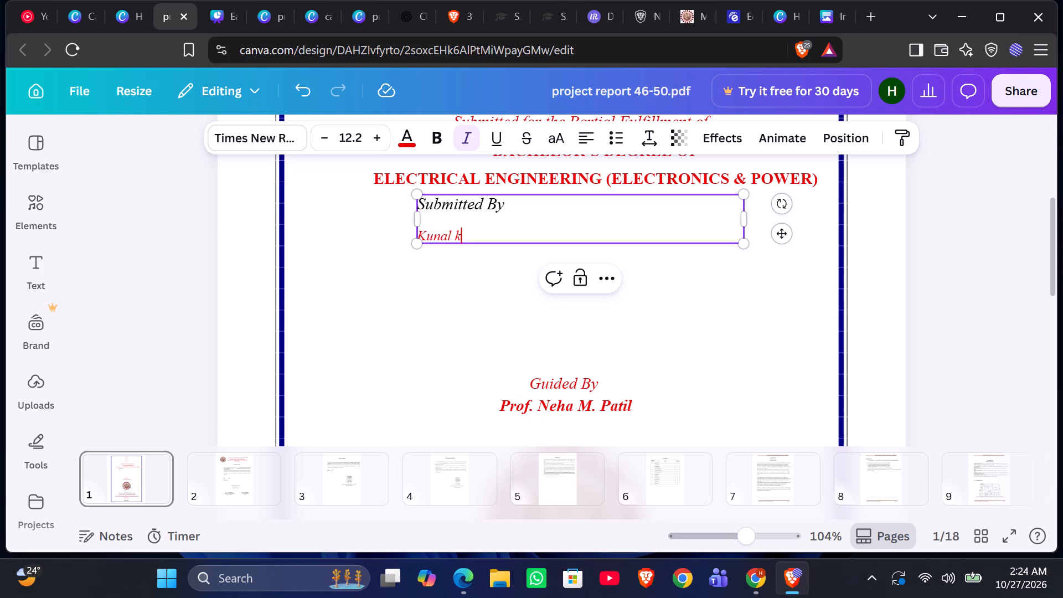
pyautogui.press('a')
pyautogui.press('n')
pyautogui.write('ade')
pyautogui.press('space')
# Add the second student's full name after the first one, separated by a comma, in the cover page's "Submitted By" text.
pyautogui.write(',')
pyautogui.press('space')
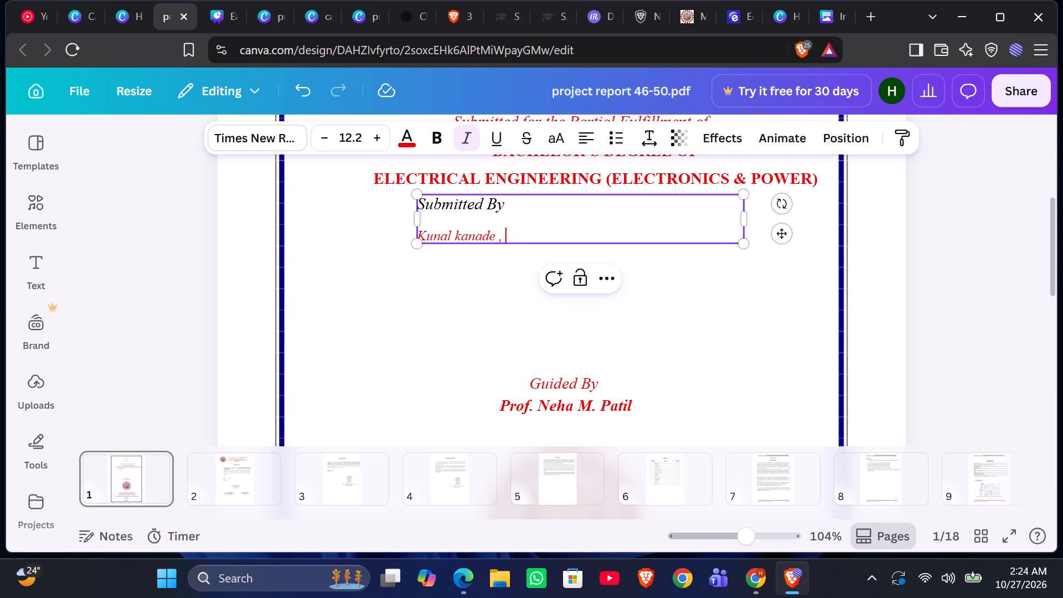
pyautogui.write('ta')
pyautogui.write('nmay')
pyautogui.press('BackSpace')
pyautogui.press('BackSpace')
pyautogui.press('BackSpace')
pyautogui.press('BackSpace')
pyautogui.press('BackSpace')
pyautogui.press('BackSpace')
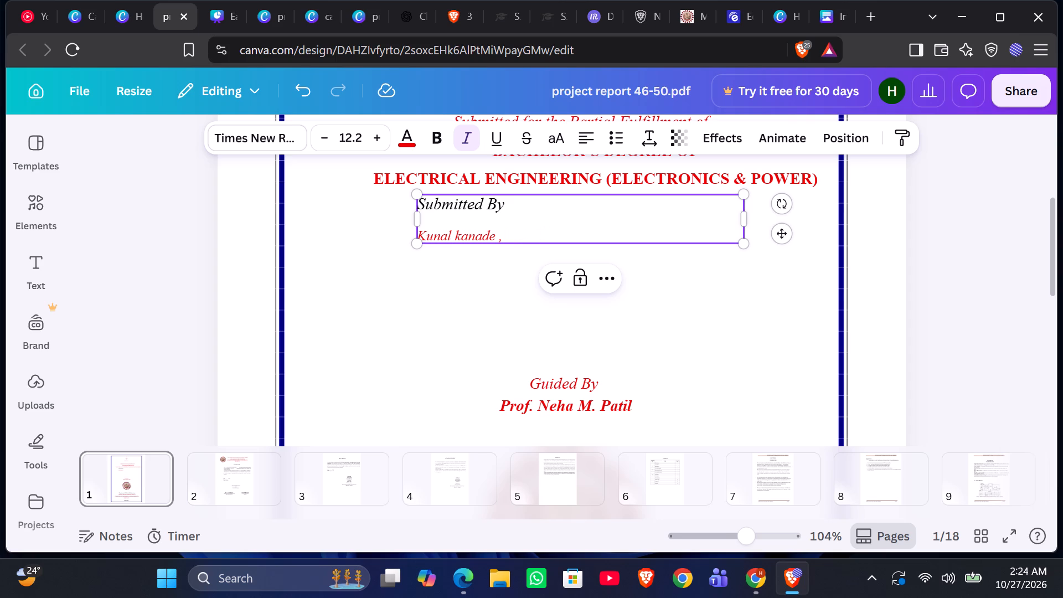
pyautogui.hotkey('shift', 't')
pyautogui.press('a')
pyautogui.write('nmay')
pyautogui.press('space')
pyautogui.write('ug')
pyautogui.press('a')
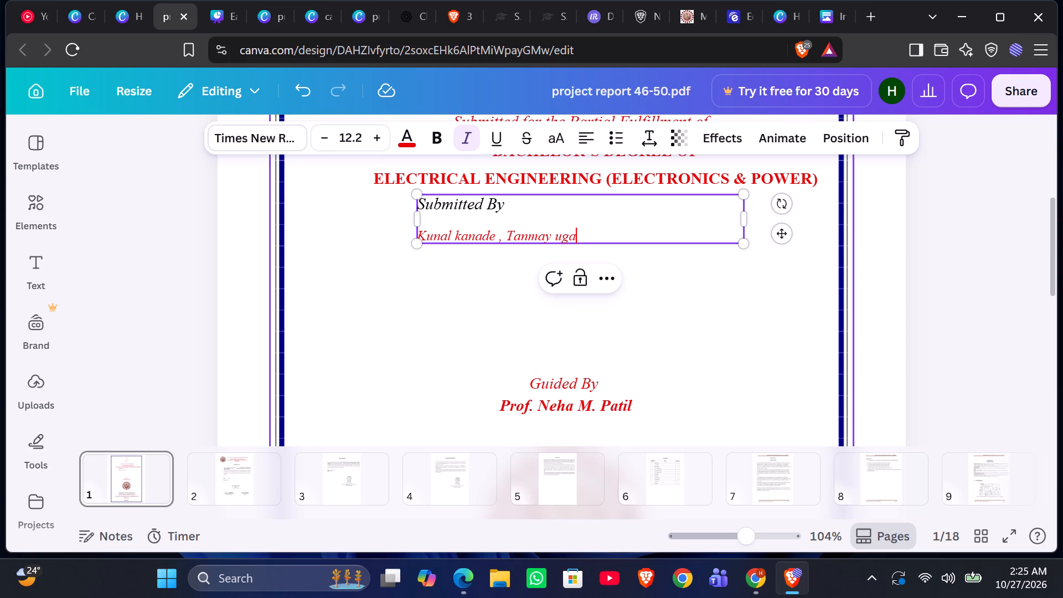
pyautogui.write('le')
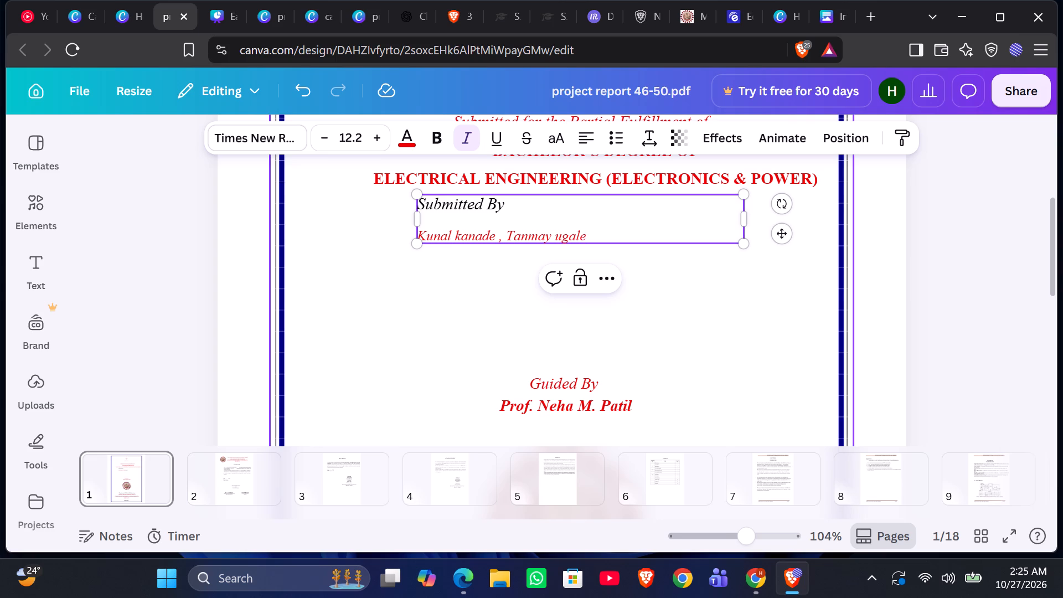
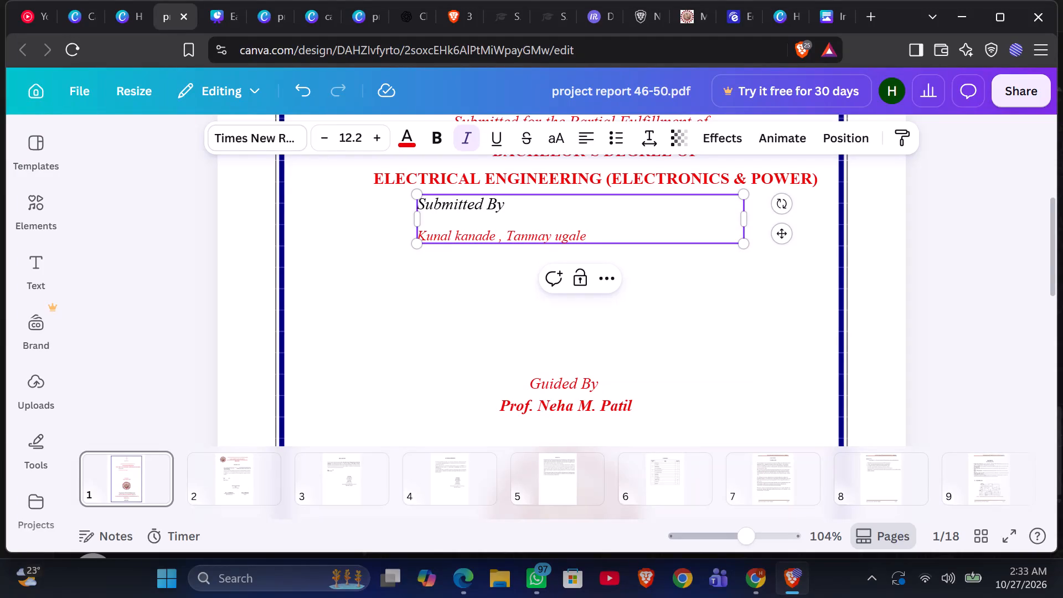
# Add a comma after the second student's name in the "Submitted By" text and paste the copied list of remaining students there.
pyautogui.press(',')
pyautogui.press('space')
pyautogui.hotkey('ctrl', 'v')
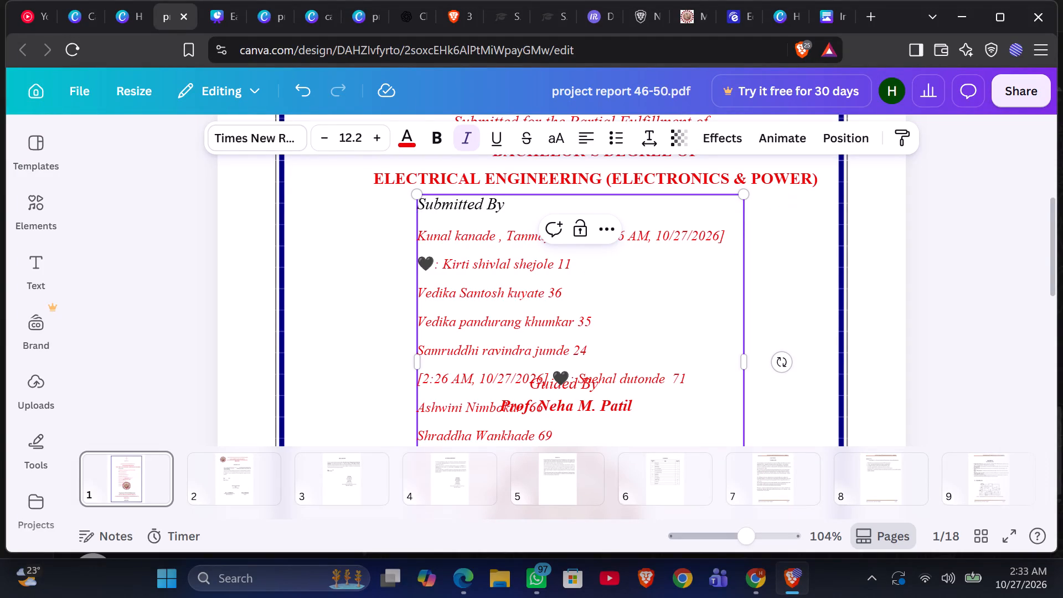
# Move the extended "Submitted By" text box up the cover page, so its last line sits near the logo's upper edge.
pyautogui.scroll(-1, 582, 343)
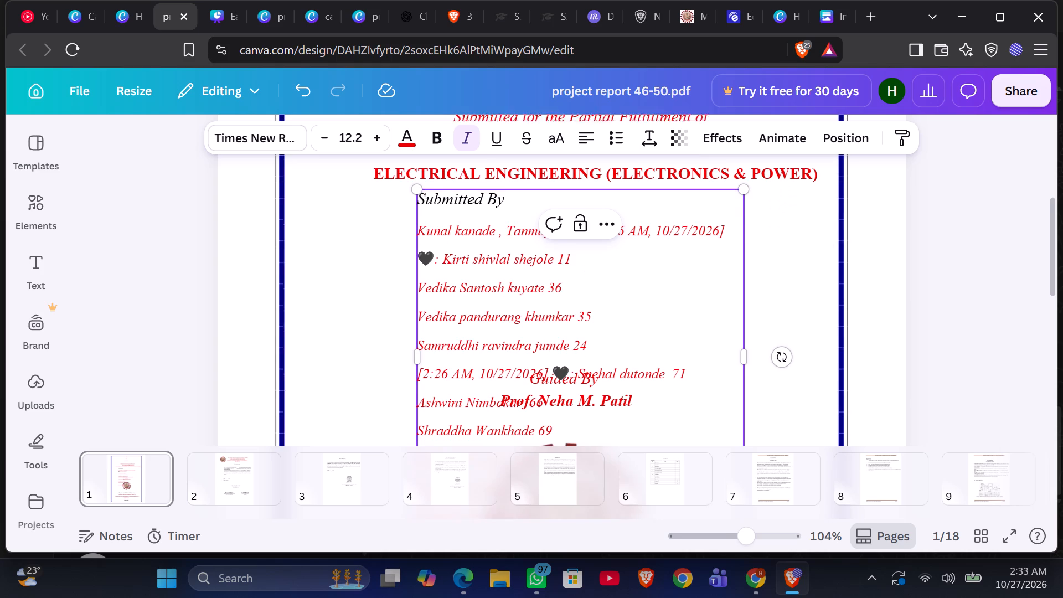
pyautogui.scroll(-1, 582, 343)
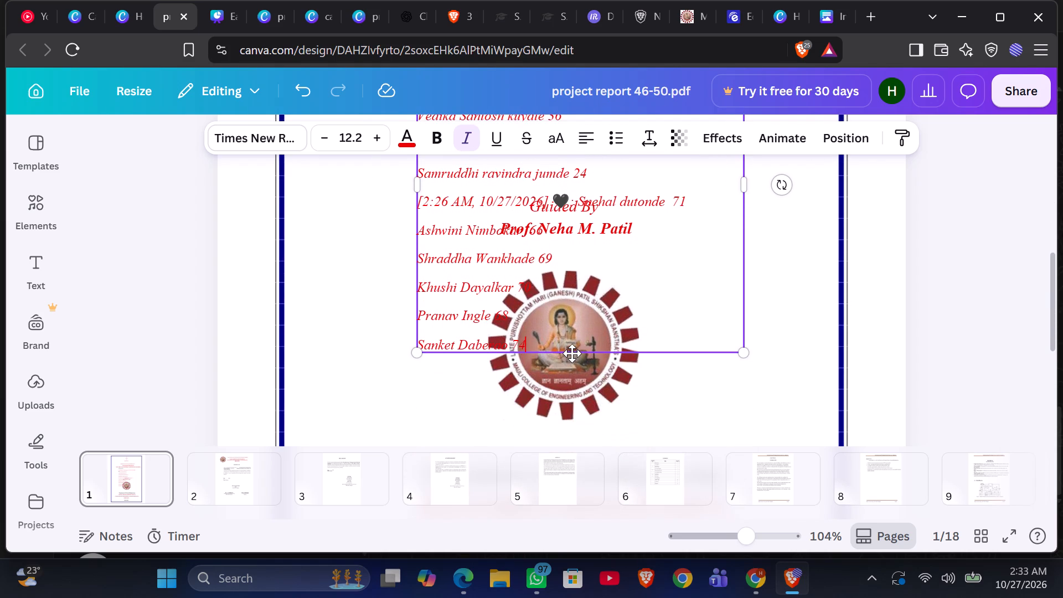
pyautogui.moveTo(572, 353); pyautogui.dragTo(574, 332)
pyautogui.moveTo(574, 332); pyautogui.dragTo(575, 296)
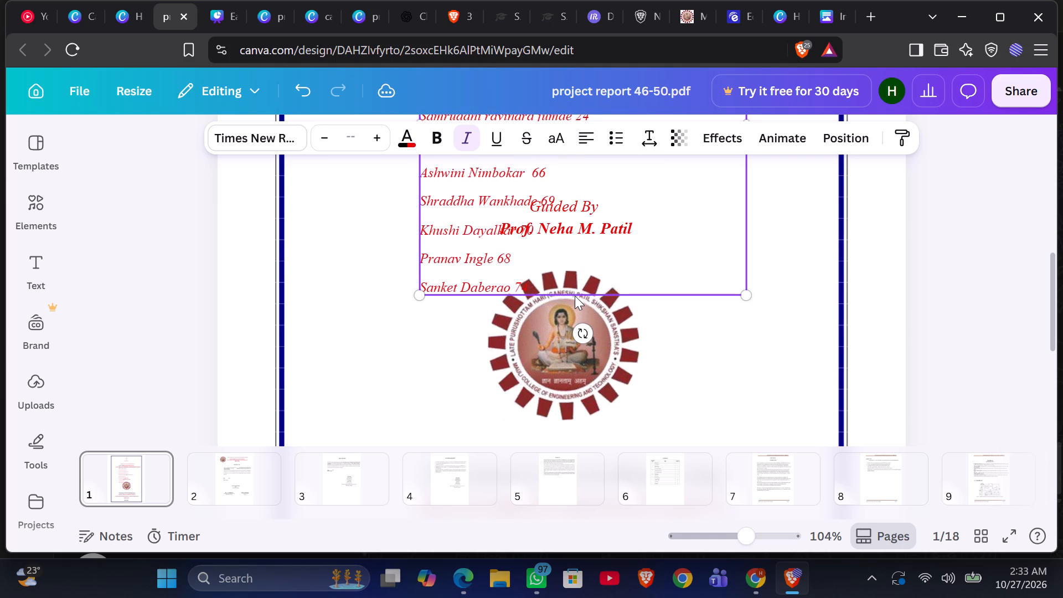
pyautogui.scroll(2, 575, 296)
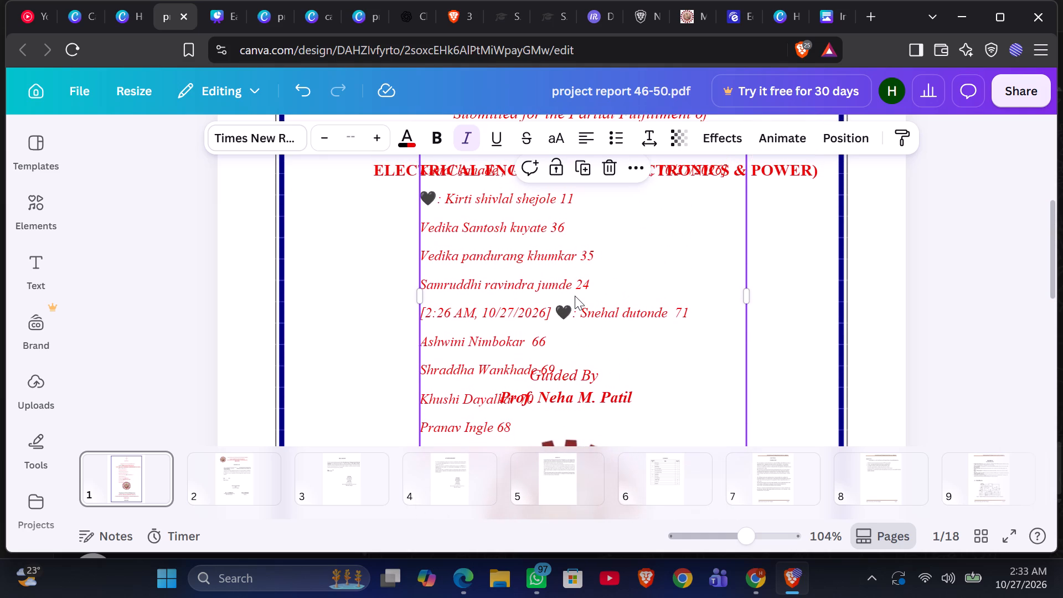
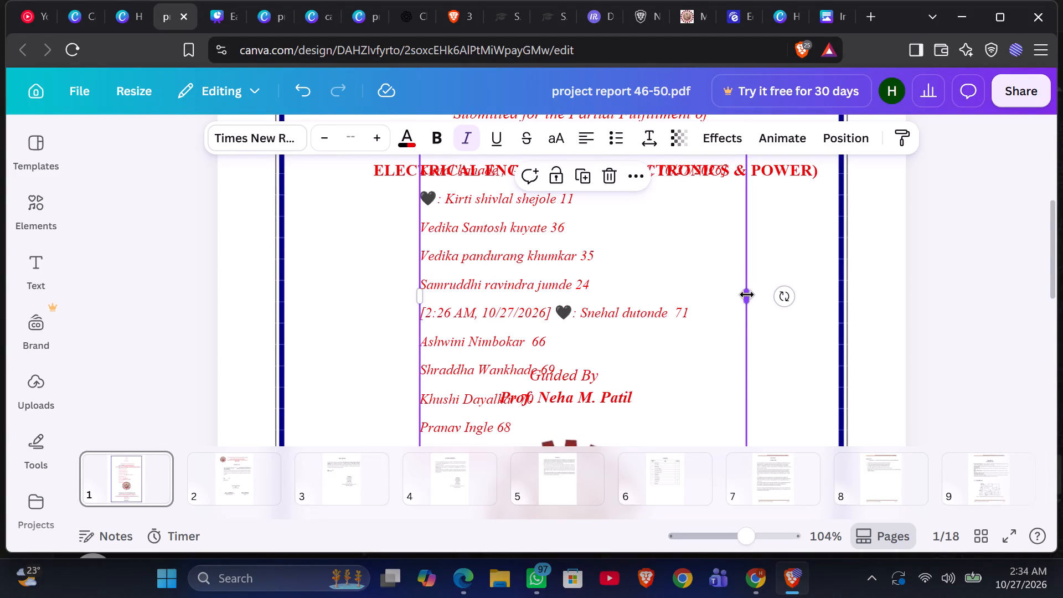
# Widen the "Submitted By" text box on both sides so it nearly spans the space between the cover page's blue borders.
pyautogui.moveTo(747, 295); pyautogui.dragTo(794, 287)
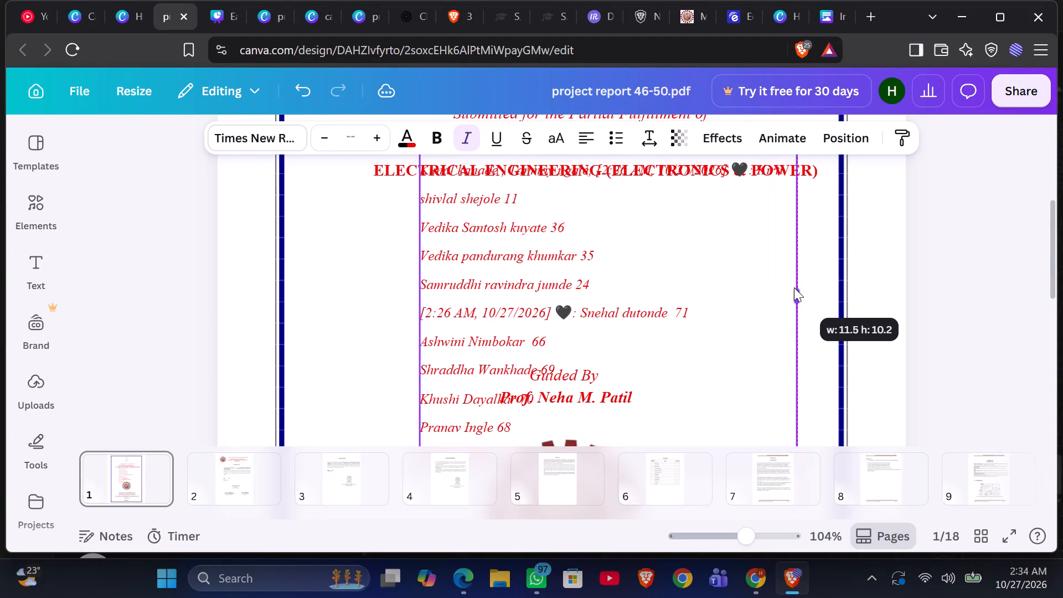
pyautogui.moveTo(794, 287); pyautogui.dragTo(877, 293)
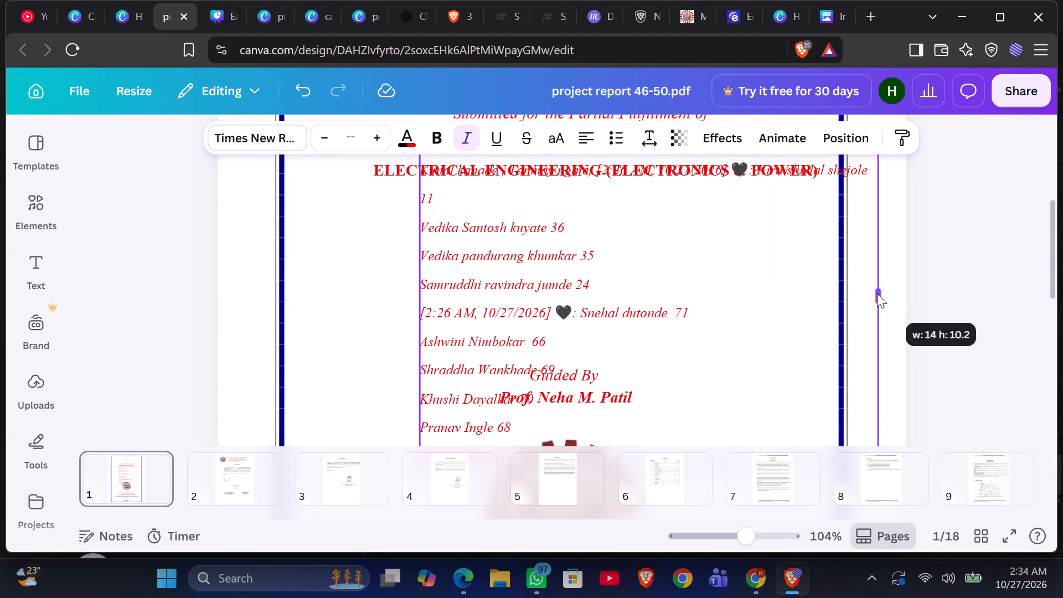
pyautogui.moveTo(877, 293); pyautogui.dragTo(826, 301)
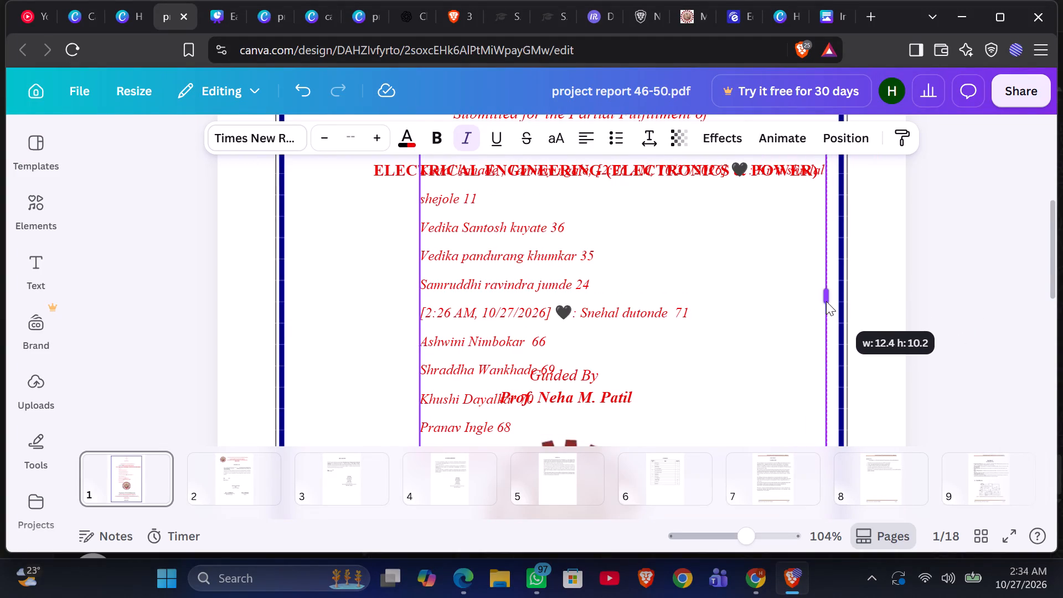
pyautogui.moveTo(826, 301); pyautogui.dragTo(825, 301)
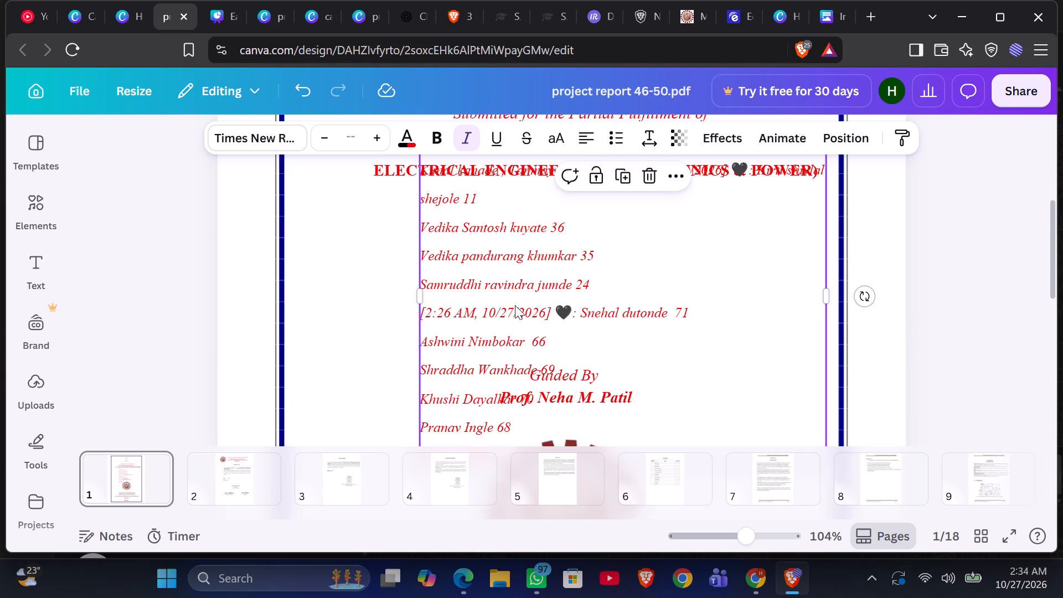
pyautogui.moveTo(416, 296); pyautogui.dragTo(341, 295)
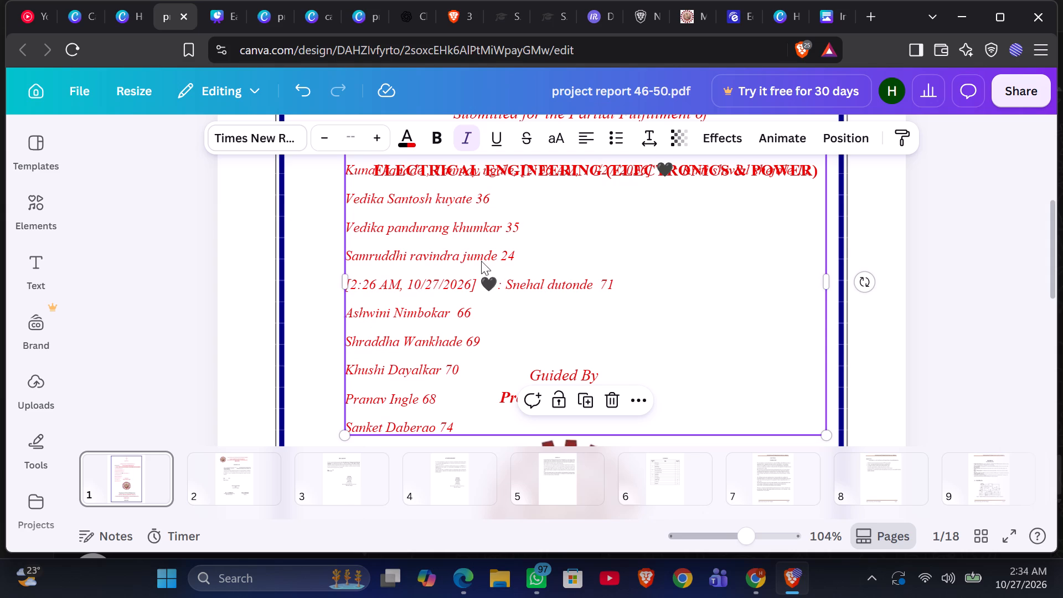
# Scale the "Submitted By" text box down proportionally until its names are about size 5.4 and it ends above "Guided By".
pyautogui.scroll(1, 529, 261)
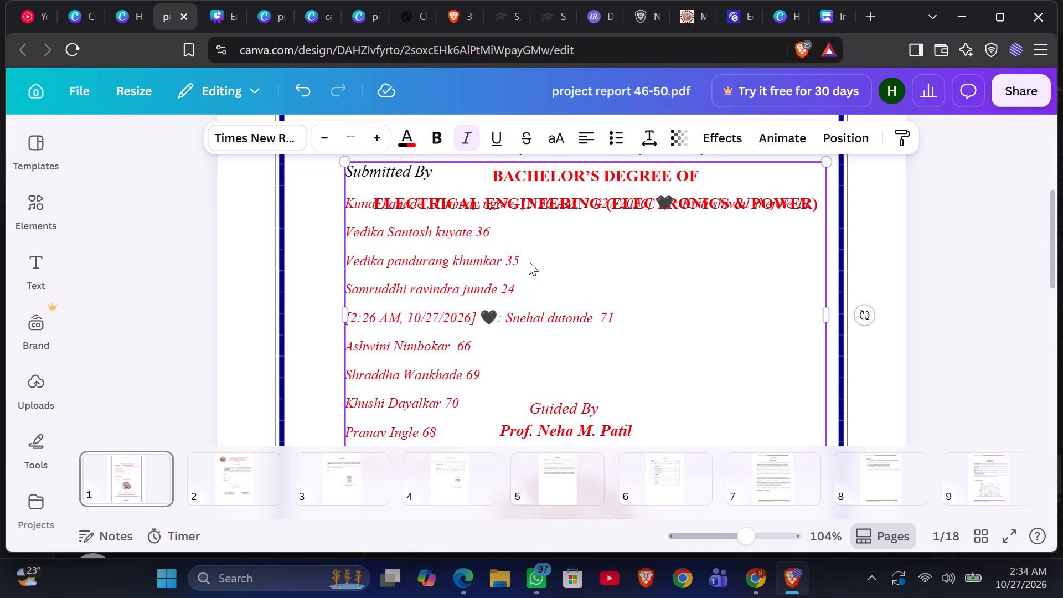
pyautogui.scroll(1, 529, 261)
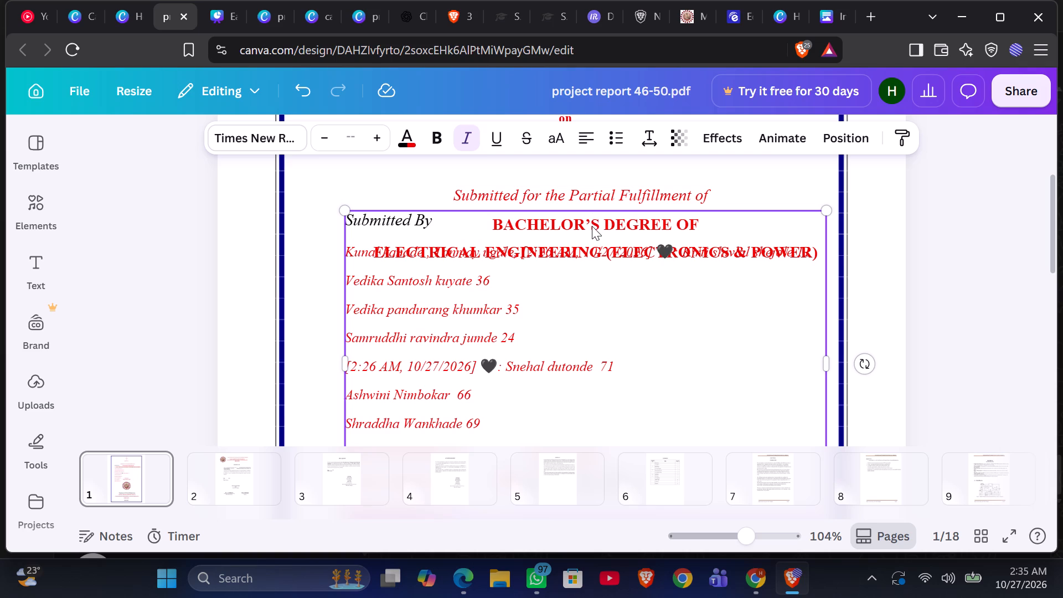
pyautogui.scroll(-1, 592, 236)
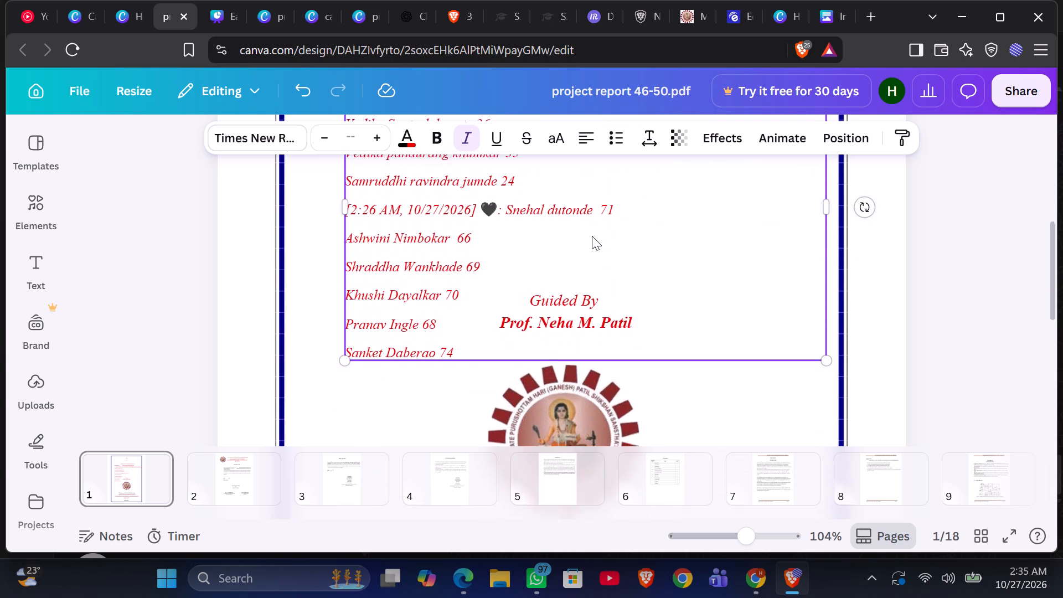
pyautogui.scroll(-1, 592, 236)
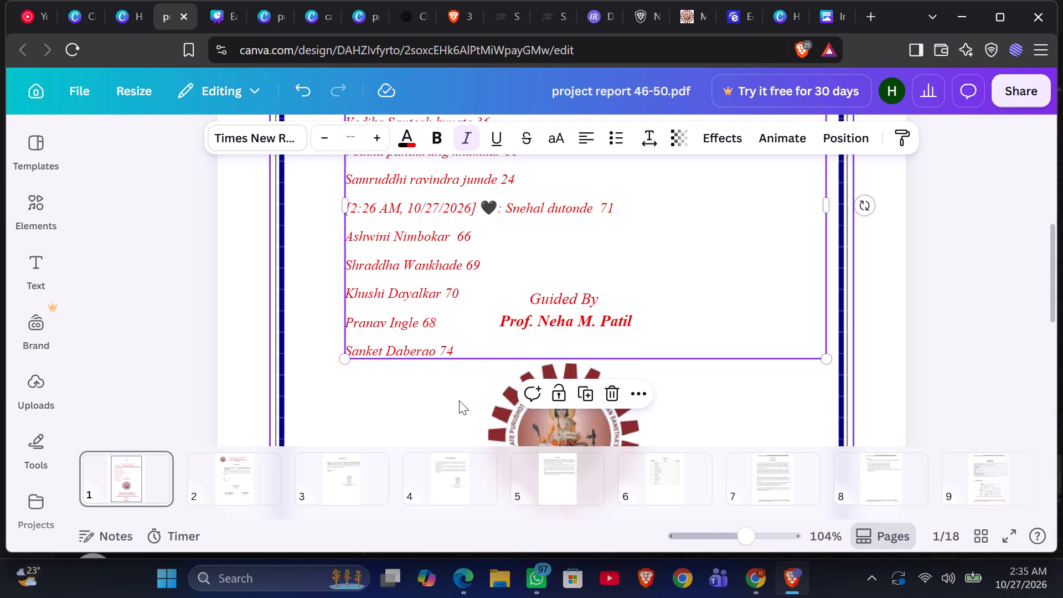
pyautogui.moveTo(345, 358); pyautogui.dragTo(448, 154)
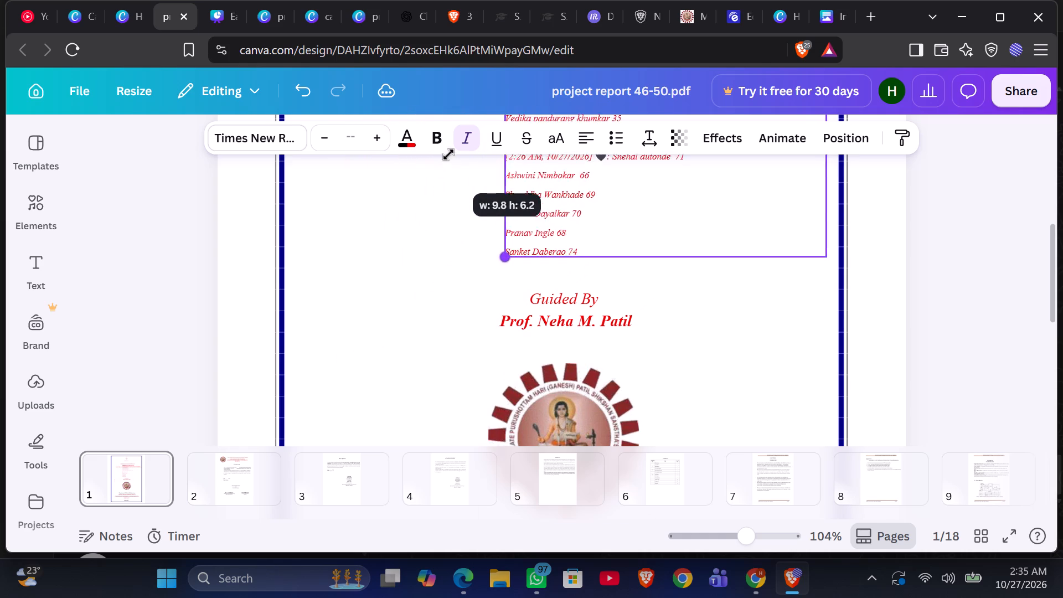
pyautogui.moveTo(448, 154); pyautogui.dragTo(463, 108)
pyautogui.scroll(1, 475, 203)
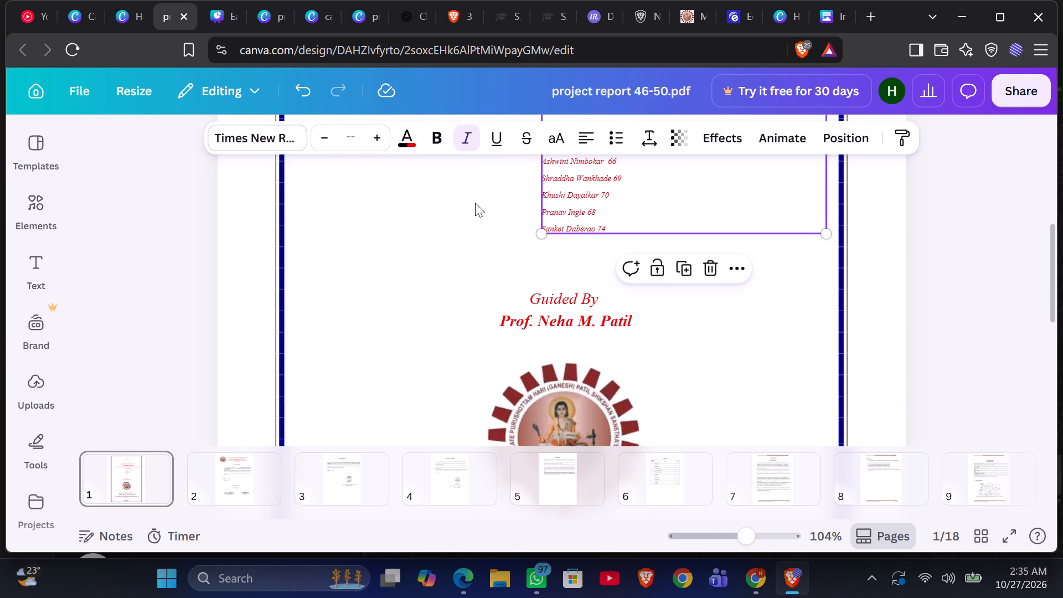
pyautogui.scroll(2, 475, 203)
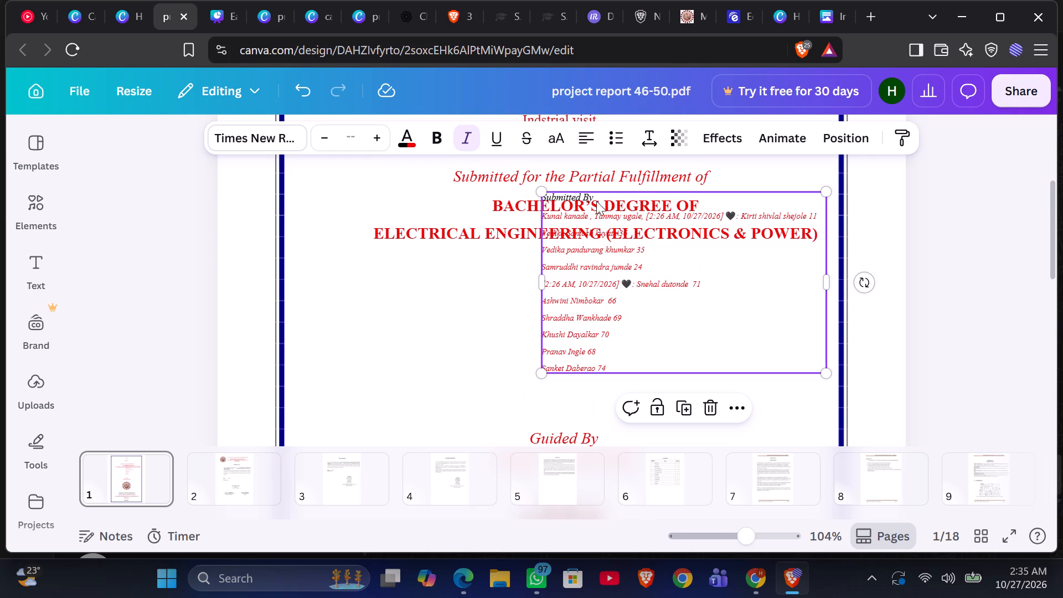
pyautogui.moveTo(828, 192); pyautogui.dragTo(783, 283)
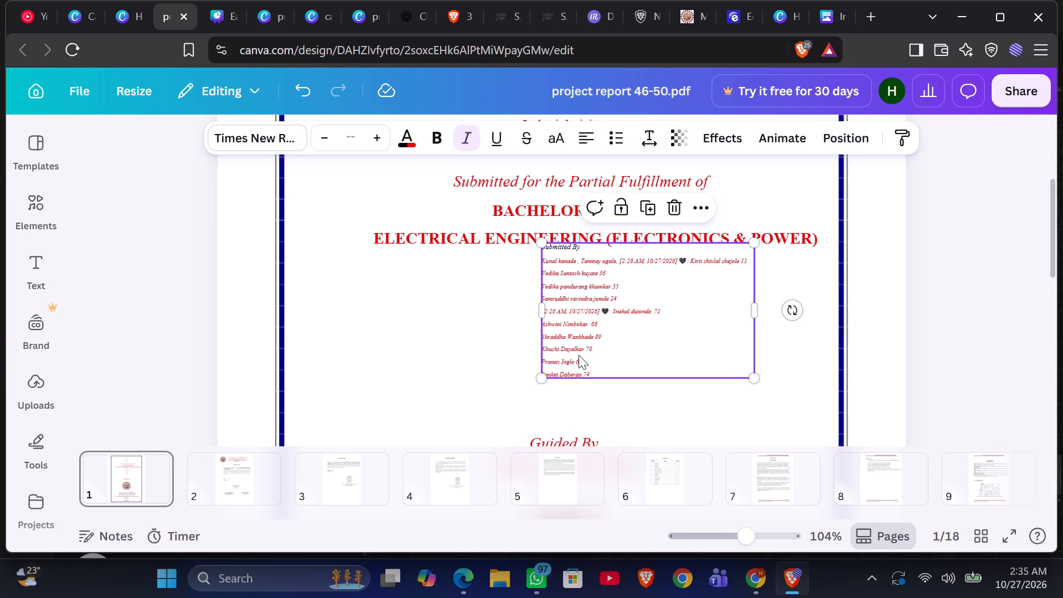
# Delete the roll numbers after the last three students' names in the "Submitted By" list.
pyautogui.doubleClick(600, 370)
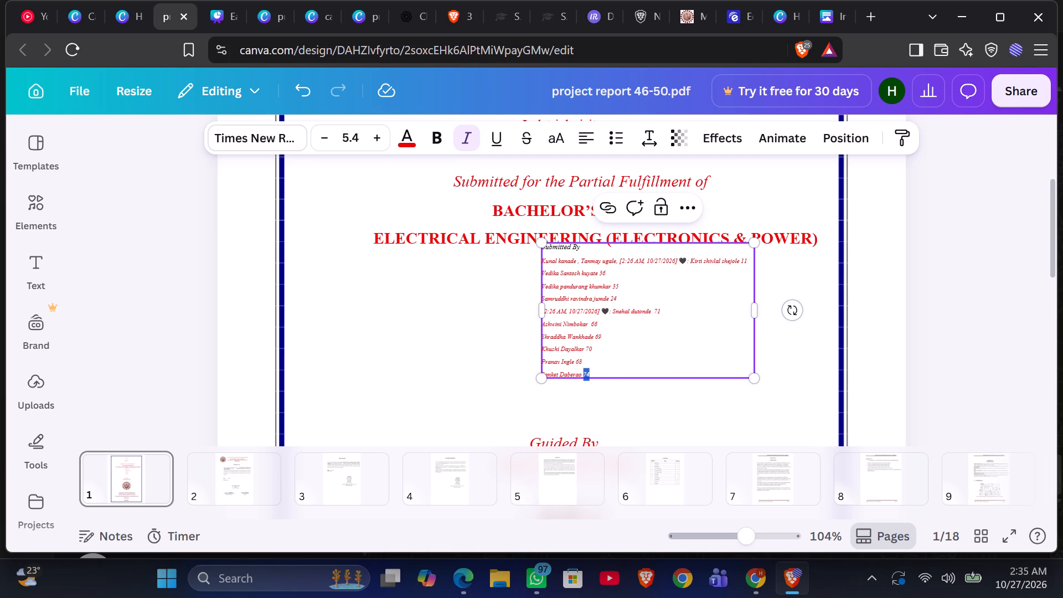
pyautogui.click(600, 370)
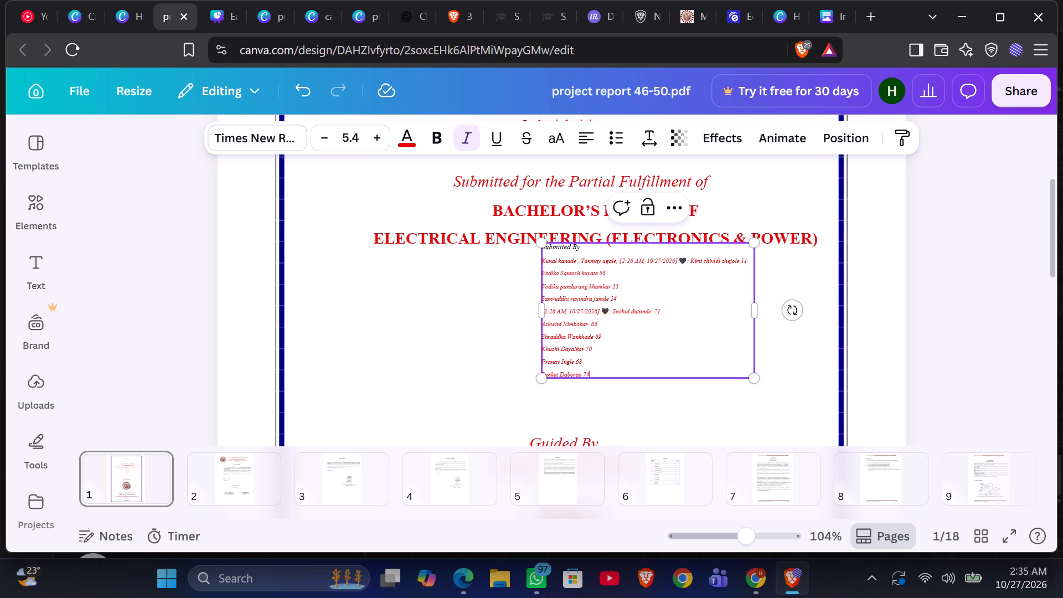
pyautogui.press('BackSpace')
pyautogui.press('BackSpace')
pyautogui.press('Up')
pyautogui.press('BackSpace')
pyautogui.press('BackSpace')
pyautogui.press('Up')
pyautogui.press('Right')
pyautogui.press('Right')
pyautogui.press('Right')
pyautogui.press('Right')
pyautogui.press('Right')
pyautogui.press('Right')
pyautogui.press('BackSpace')
pyautogui.press('BackSpace')
# Delete the roll numbers after the fourth-last and fifth-last students' names in the "Submitted By" list.
pyautogui.press('Up')
pyautogui.press('Right')
pyautogui.press('Right')
pyautogui.press('Right')
pyautogui.press('Right')
pyautogui.press('Right')
pyautogui.press('Right')
pyautogui.press('BackSpace')
pyautogui.press('BackSpace')
pyautogui.press('Up')
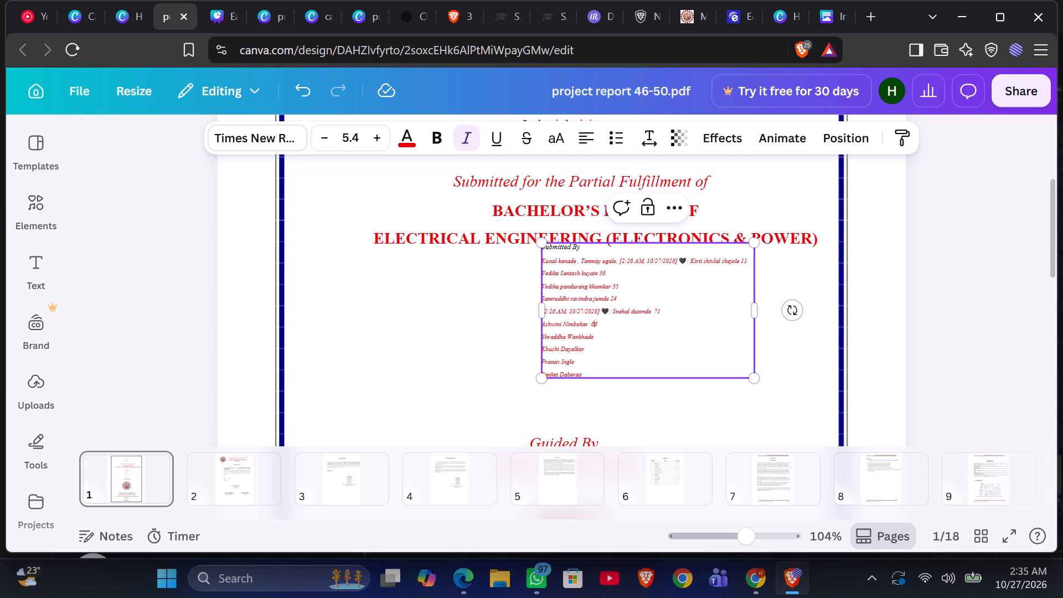
pyautogui.press('Up')
pyautogui.press('Down')
pyautogui.press('Right')
pyautogui.press('BackSpace')
pyautogui.press('BackSpace')
# Delete the roll number at the end of the student line that begins with a chat timestamp.
pyautogui.press('Up')
pyautogui.press('Right')
pyautogui.press('Right')
pyautogui.press('Right')
pyautogui.press('Right')
pyautogui.press('Right')
pyautogui.press('Right')
pyautogui.press('Right')
pyautogui.press('Right')
pyautogui.press('Right')
pyautogui.press('Right')
pyautogui.press('Right')
pyautogui.press('Right')
pyautogui.press('Right')
pyautogui.press('Right')
pyautogui.press('Right')
pyautogui.press('Right')
pyautogui.press('Right')
pyautogui.press('Right')
pyautogui.press('Right')
pyautogui.press('Right')
pyautogui.press('Right')
pyautogui.press('Right')
pyautogui.press('Right')
pyautogui.press('Right')
pyautogui.press('Right')
pyautogui.press('BackSpace')
pyautogui.press('BackSpace')
pyautogui.press('BackSpace')
# Delete the chat timestamp and heart emoji in front of the student's name on the fifth line of the "Submitted By" list.
pyautogui.press('Left')
pyautogui.press('Left')
pyautogui.press('Left')
pyautogui.press('Left')
pyautogui.press('Left')
pyautogui.press('Left')
pyautogui.press('Left')
pyautogui.press('Left')
pyautogui.press('Left')
pyautogui.press('Left')
pyautogui.press('Left')
pyautogui.press('Left')
pyautogui.press('Left')
pyautogui.press('Left')
pyautogui.press('Left')
pyautogui.press('Left')
pyautogui.press('Left')
pyautogui.press('BackSpace')
pyautogui.press('BackSpace')
pyautogui.press('BackSpace')
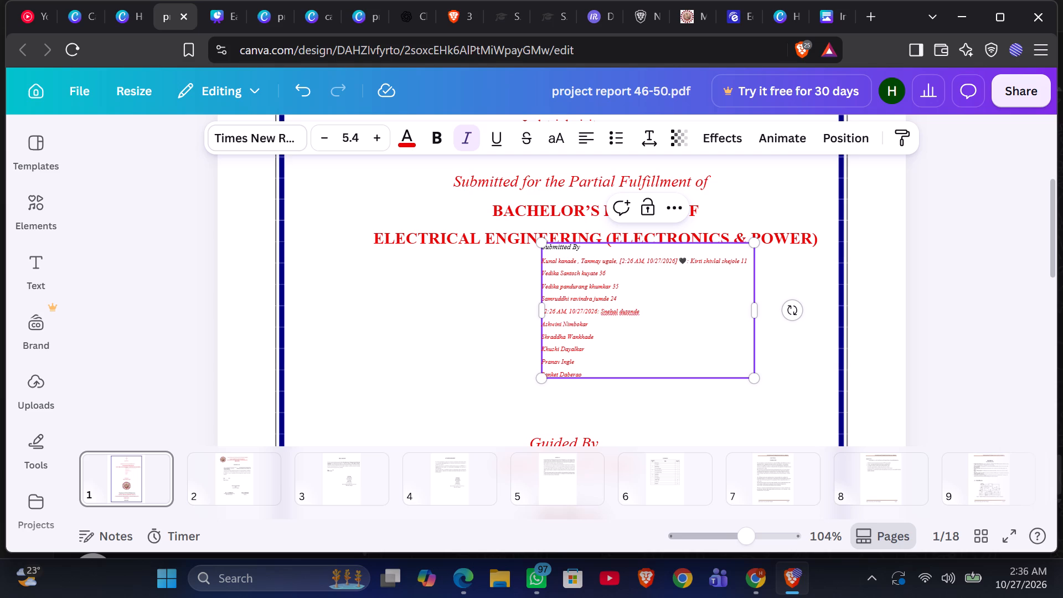
pyautogui.press('BackSpace')
pyautogui.press('BackSpace')
pyautogui.press('BackSpace')
pyautogui.press('BackSpace')
pyautogui.press('BackSpace')
pyautogui.press('BackSpace')
pyautogui.press('BackSpace')
pyautogui.press('BackSpace')
pyautogui.press('BackSpace')
pyautogui.press('BackSpace')
pyautogui.press('BackSpace')
pyautogui.press('BackSpace')
pyautogui.press('BackSpace')
pyautogui.press('BackSpace')
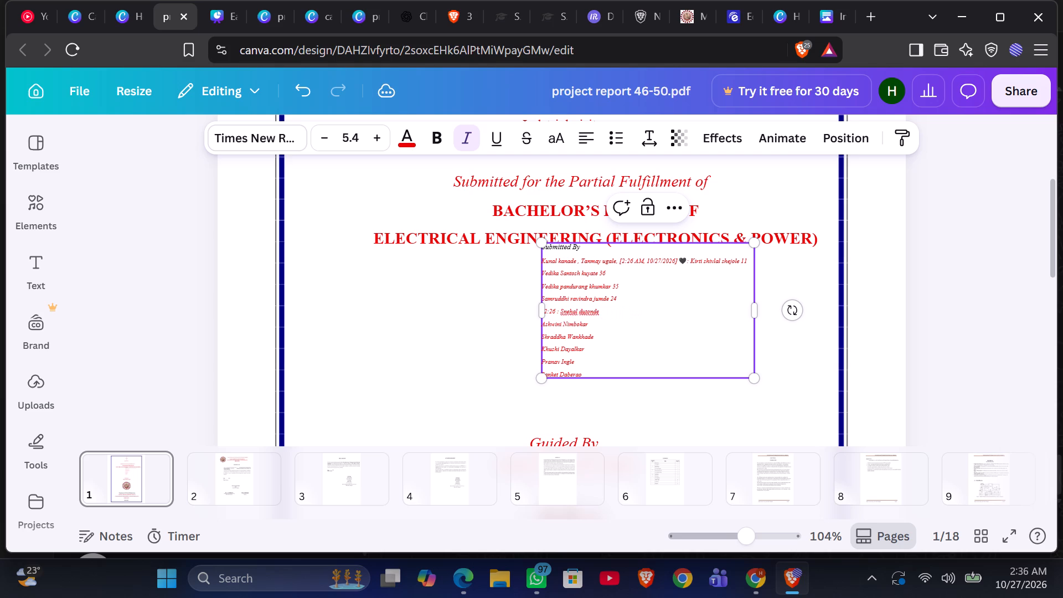
pyautogui.press('BackSpace')
pyautogui.press('BackSpace')
pyautogui.press('BackSpace')
pyautogui.press('BackSpace')
pyautogui.press('BackSpace')
# Delete the roll number after the student's name on the fourth line of the "Submitted By" list.
pyautogui.press('Up')
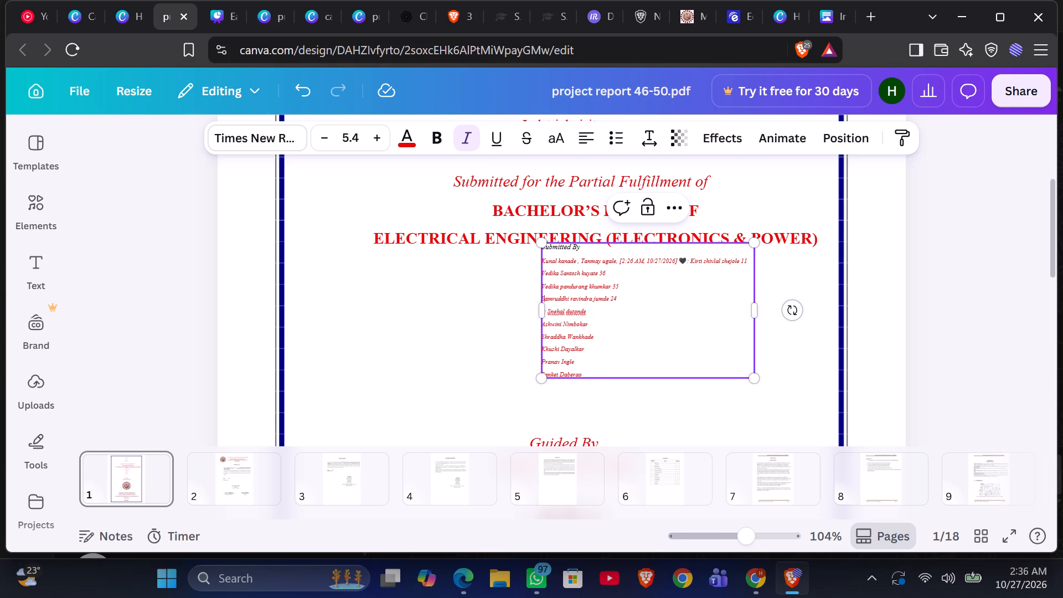
pyautogui.press('Right')
pyautogui.press('Right')
pyautogui.press('Right')
pyautogui.press('Right')
pyautogui.press('Right')
pyautogui.press('Right')
pyautogui.press('Right')
pyautogui.press('Right')
pyautogui.press('Right')
pyautogui.press('Right')
pyautogui.press('Right')
pyautogui.press('Right')
pyautogui.press('Right')
pyautogui.press('Right')
pyautogui.press('Right')
pyautogui.press('Right')
pyautogui.press('Right')
pyautogui.press('Right')
pyautogui.press('Right')
pyautogui.press('Right')
pyautogui.press('Right')
pyautogui.press('Right')
pyautogui.press('Right')
pyautogui.press('BackSpace')
pyautogui.press('BackSpace')
# Delete the roll numbers after the students' names on the third and second lines of the "Submitted By" list.
pyautogui.press('Up')
pyautogui.press('Up')
pyautogui.press('Down')
pyautogui.press('Right')
pyautogui.press('Right')
pyautogui.press('Right')
pyautogui.press('BackSpace')
pyautogui.press('BackSpace')
pyautogui.press('Up')
pyautogui.press('BackSpace')
pyautogui.press('BackSpace')
# Delete the roll number at the end of the first student line in the "Submitted By" list.
pyautogui.press('Up')
pyautogui.press('Right')
pyautogui.press('Right')
pyautogui.press('Right')
pyautogui.press('Right')
pyautogui.press('Right')
pyautogui.press('Right')
pyautogui.press('Right')
pyautogui.press('Right')
pyautogui.press('Right')
pyautogui.press('Right')
pyautogui.press('Right')
pyautogui.press('Right')
pyautogui.press('Right')
pyautogui.press('Right')
pyautogui.press('Right')
pyautogui.press('Right')
pyautogui.press('Right')
pyautogui.press('Right')
pyautogui.press('Right')
pyautogui.press('Right')
pyautogui.press('Right')
pyautogui.press('Right')
pyautogui.press('Right')
pyautogui.press('Right')
pyautogui.press('Right')
pyautogui.press('Right')
pyautogui.press('Right')
pyautogui.press('Right')
pyautogui.press('Right')
pyautogui.press('Right')
pyautogui.press('Right')
pyautogui.press('Right')
pyautogui.press('Right')
pyautogui.press('Right')
pyautogui.press('Right')
pyautogui.press('Right')
pyautogui.press('Right')
pyautogui.press('Right')
pyautogui.press('Right')
pyautogui.press('Right')
pyautogui.press('BackSpace')
pyautogui.press('BackSpace')
# Delete the heart emoji and chat timestamp between the names on the first student line of the "Submitted By" list.
pyautogui.press('Left')
pyautogui.press('Left')
pyautogui.press('Left')
pyautogui.press('Left')
pyautogui.press('Left')
pyautogui.press('Left')
pyautogui.press('Left')
pyautogui.press('Left')
pyautogui.press('Left')
pyautogui.press('Left')
pyautogui.press('Left')
pyautogui.press('Left')
pyautogui.press('Left')
pyautogui.press('Left')
pyautogui.press('Left')
pyautogui.press('Left')
pyautogui.press('Left')
pyautogui.press('Left')
pyautogui.press('Left')
pyautogui.press('Left')
pyautogui.press('Left')
pyautogui.press('Left')
pyautogui.press('Left')
pyautogui.press('Left')
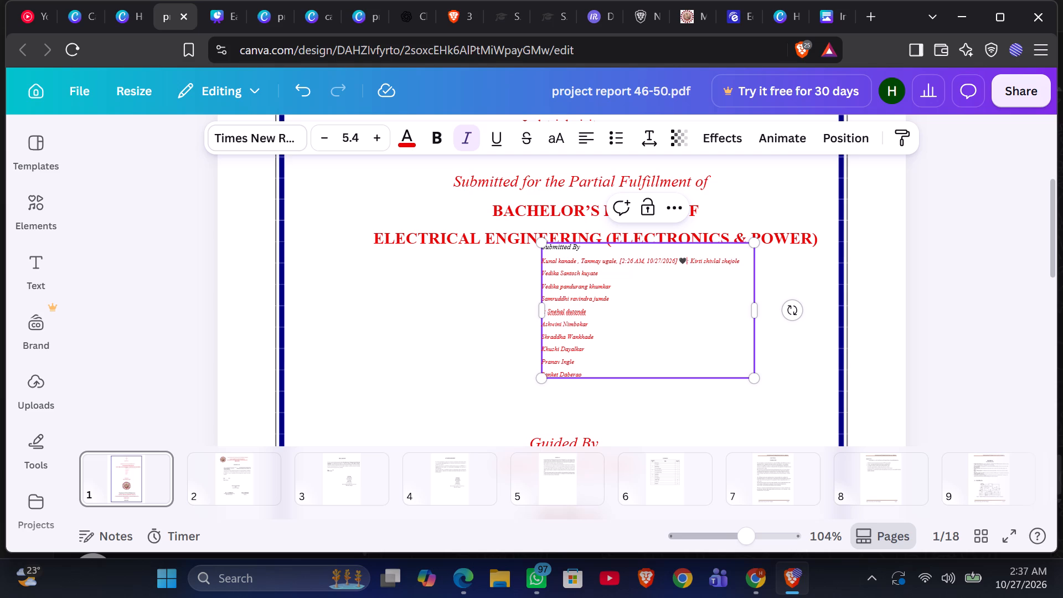
pyautogui.press('BackSpace')
pyautogui.press('BackSpace')
pyautogui.press('BackSpace')
pyautogui.press('BackSpace')
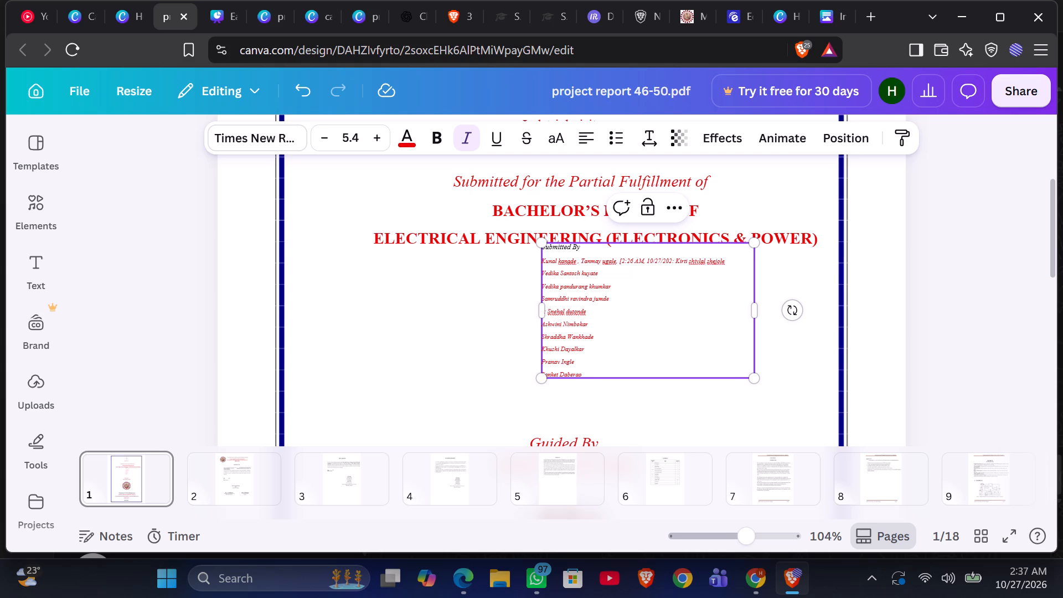
pyautogui.press('BackSpace')
pyautogui.press('BackSpace')
pyautogui.press('BackSpace')
pyautogui.press('BackSpace')
pyautogui.press('BackSpace')
pyautogui.press('BackSpace')
pyautogui.press('BackSpace')
pyautogui.press('BackSpace')
pyautogui.press('BackSpace')
pyautogui.press('BackSpace')
pyautogui.press('BackSpace')
pyautogui.press('BackSpace')
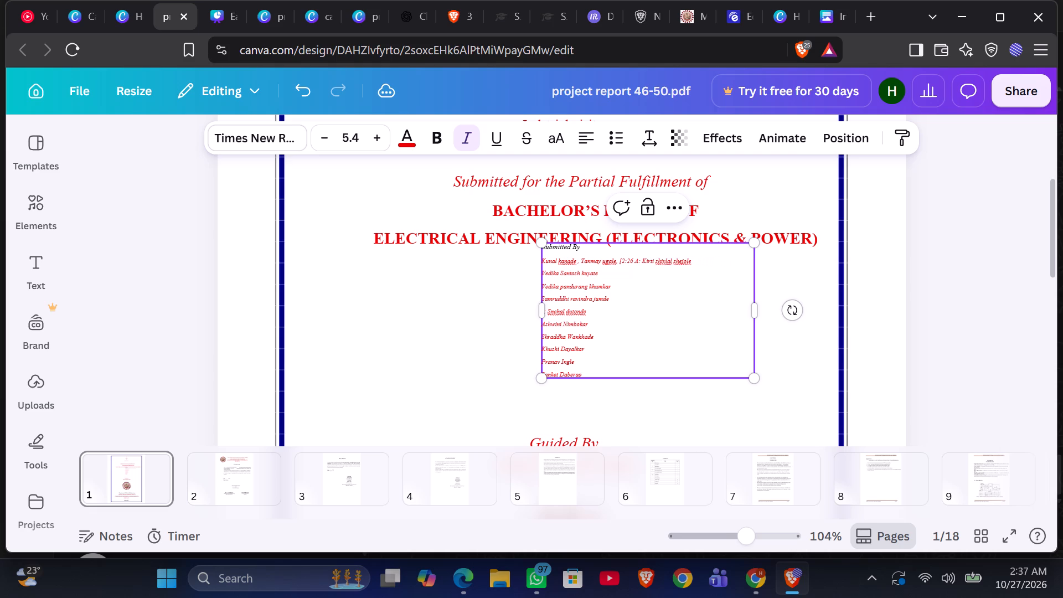
# Delete the leftover timestamp fragment "[2:26 A" and the comma before it, between the second and third names on the first student line.
pyautogui.press('BackSpace')
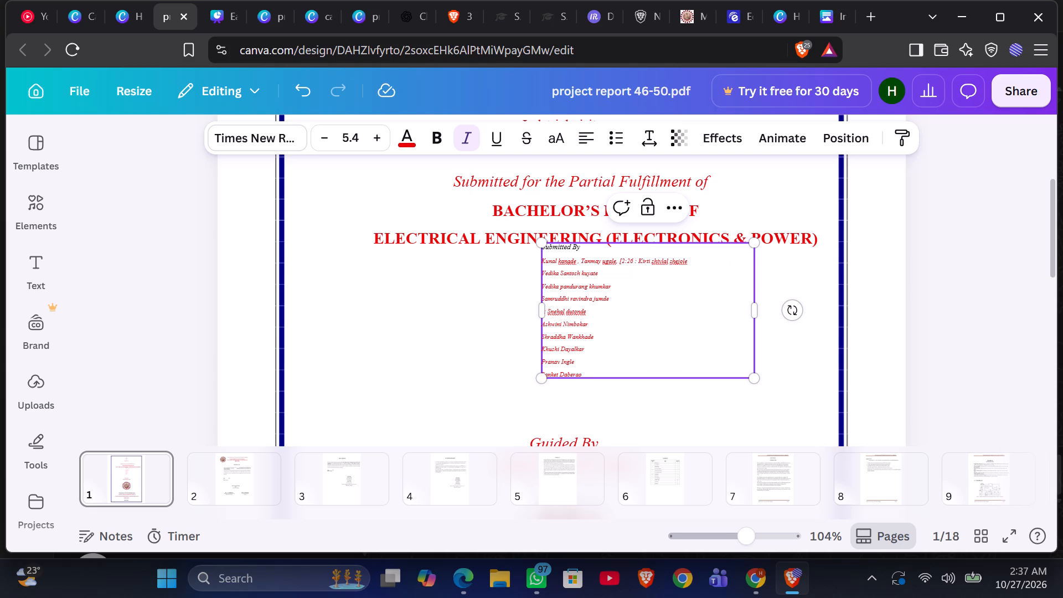
pyautogui.press('BackSpace')
pyautogui.press('BackSpace')
pyautogui.press('BackSpace')
pyautogui.press('BackSpace')
pyautogui.press('BackSpace')
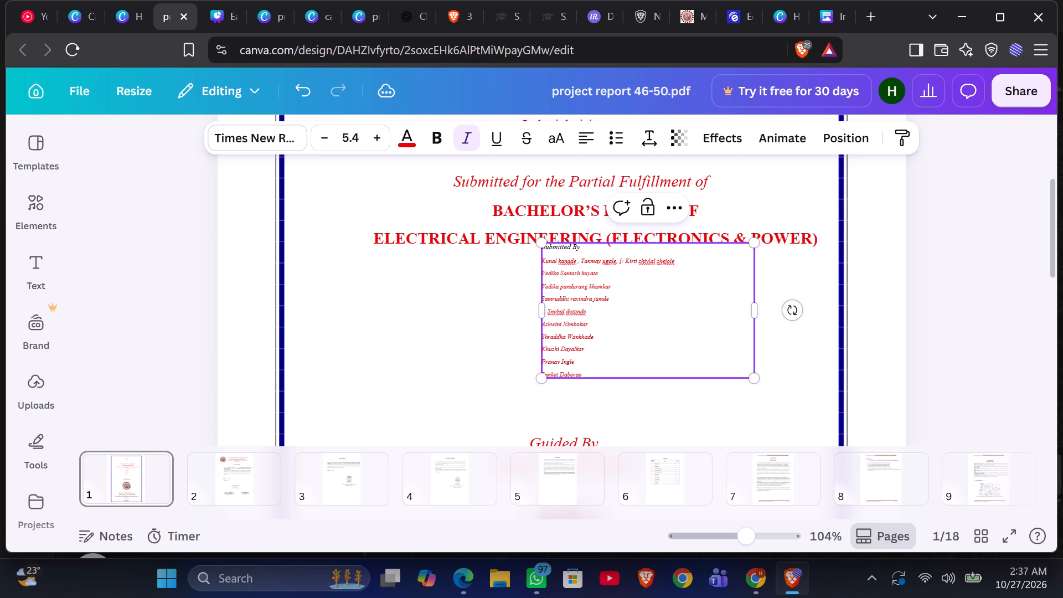
pyautogui.press('BackSpace')
pyautogui.press('BackSpace')
pyautogui.press('BackSpace')
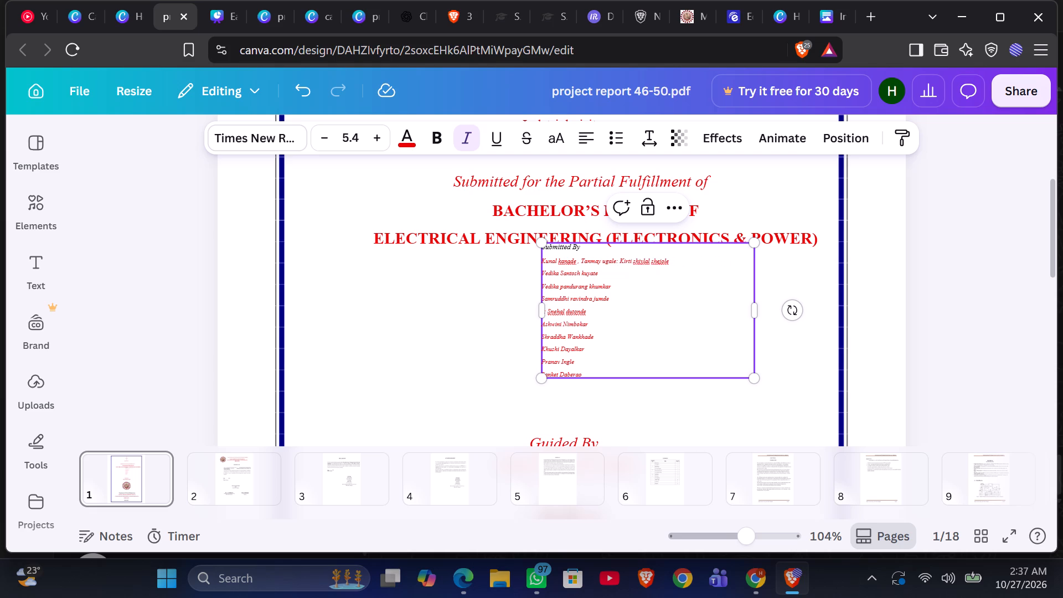
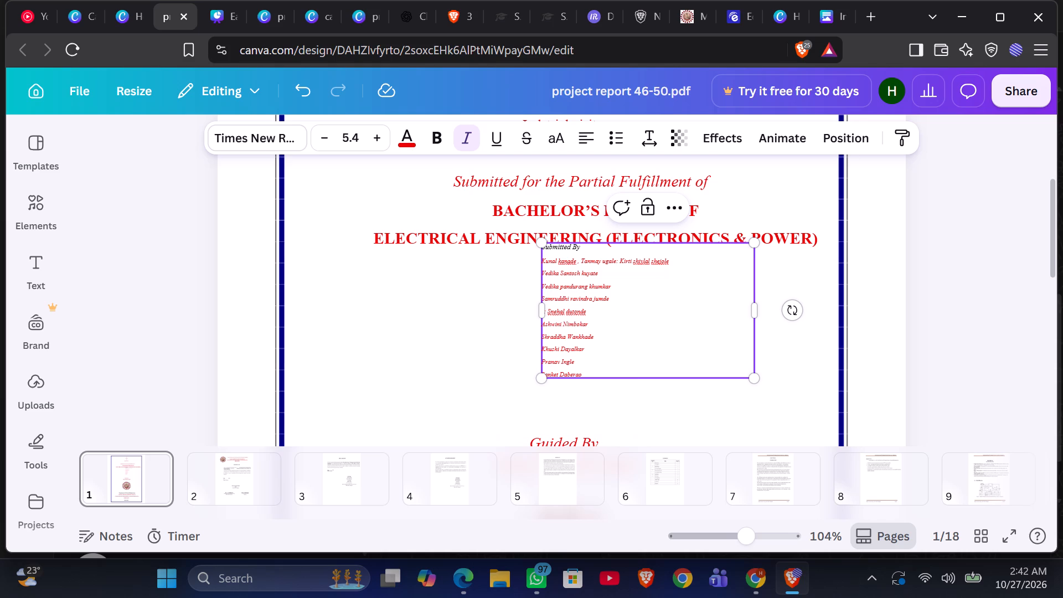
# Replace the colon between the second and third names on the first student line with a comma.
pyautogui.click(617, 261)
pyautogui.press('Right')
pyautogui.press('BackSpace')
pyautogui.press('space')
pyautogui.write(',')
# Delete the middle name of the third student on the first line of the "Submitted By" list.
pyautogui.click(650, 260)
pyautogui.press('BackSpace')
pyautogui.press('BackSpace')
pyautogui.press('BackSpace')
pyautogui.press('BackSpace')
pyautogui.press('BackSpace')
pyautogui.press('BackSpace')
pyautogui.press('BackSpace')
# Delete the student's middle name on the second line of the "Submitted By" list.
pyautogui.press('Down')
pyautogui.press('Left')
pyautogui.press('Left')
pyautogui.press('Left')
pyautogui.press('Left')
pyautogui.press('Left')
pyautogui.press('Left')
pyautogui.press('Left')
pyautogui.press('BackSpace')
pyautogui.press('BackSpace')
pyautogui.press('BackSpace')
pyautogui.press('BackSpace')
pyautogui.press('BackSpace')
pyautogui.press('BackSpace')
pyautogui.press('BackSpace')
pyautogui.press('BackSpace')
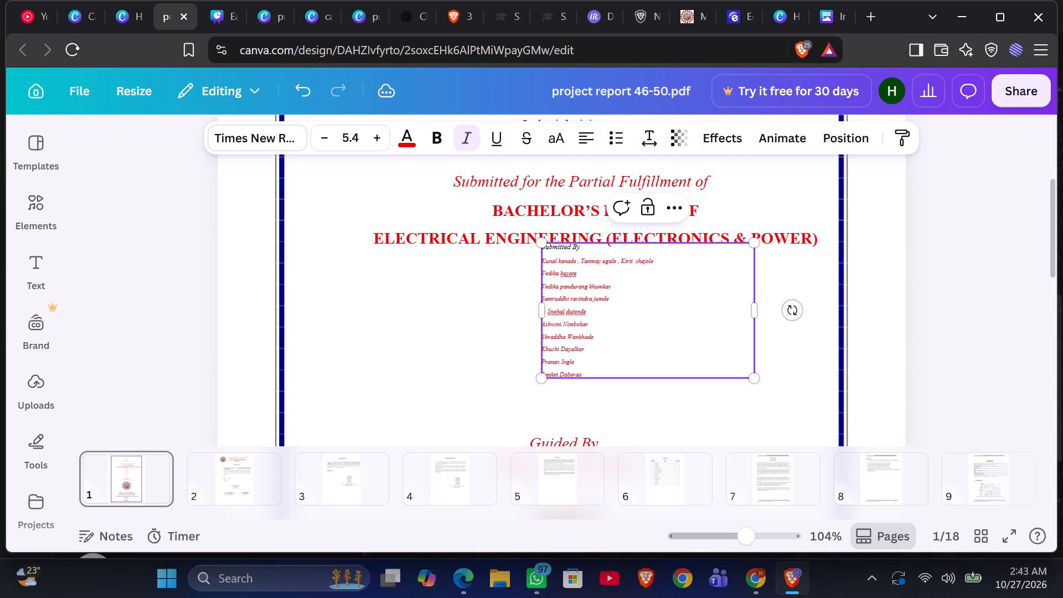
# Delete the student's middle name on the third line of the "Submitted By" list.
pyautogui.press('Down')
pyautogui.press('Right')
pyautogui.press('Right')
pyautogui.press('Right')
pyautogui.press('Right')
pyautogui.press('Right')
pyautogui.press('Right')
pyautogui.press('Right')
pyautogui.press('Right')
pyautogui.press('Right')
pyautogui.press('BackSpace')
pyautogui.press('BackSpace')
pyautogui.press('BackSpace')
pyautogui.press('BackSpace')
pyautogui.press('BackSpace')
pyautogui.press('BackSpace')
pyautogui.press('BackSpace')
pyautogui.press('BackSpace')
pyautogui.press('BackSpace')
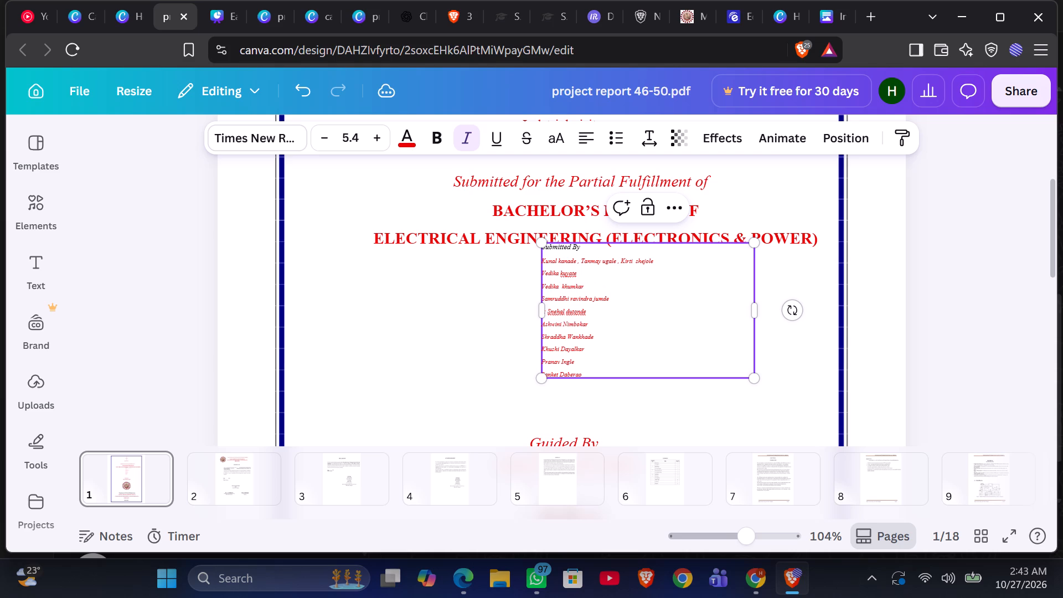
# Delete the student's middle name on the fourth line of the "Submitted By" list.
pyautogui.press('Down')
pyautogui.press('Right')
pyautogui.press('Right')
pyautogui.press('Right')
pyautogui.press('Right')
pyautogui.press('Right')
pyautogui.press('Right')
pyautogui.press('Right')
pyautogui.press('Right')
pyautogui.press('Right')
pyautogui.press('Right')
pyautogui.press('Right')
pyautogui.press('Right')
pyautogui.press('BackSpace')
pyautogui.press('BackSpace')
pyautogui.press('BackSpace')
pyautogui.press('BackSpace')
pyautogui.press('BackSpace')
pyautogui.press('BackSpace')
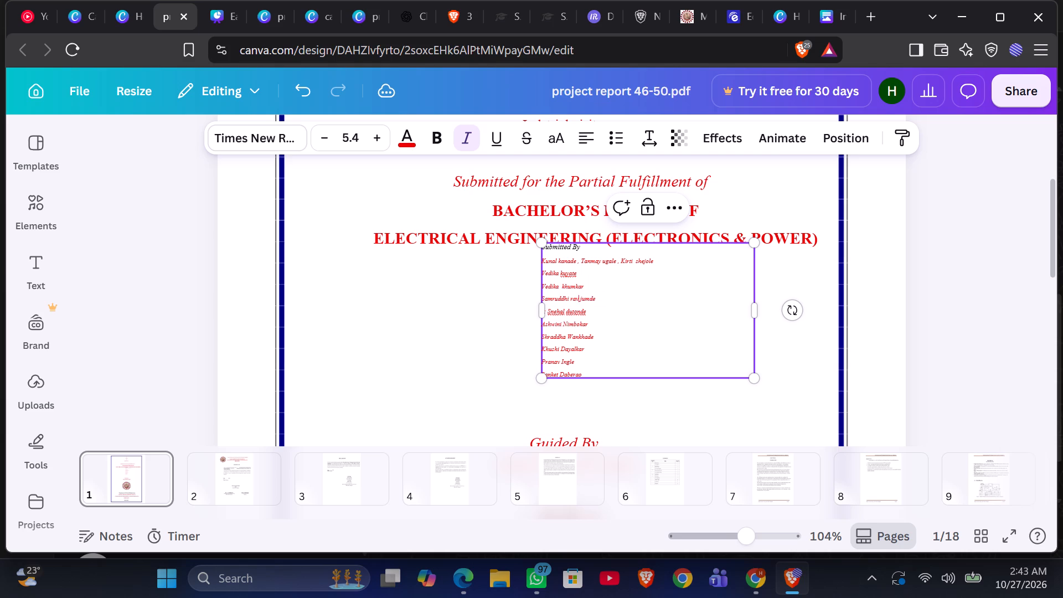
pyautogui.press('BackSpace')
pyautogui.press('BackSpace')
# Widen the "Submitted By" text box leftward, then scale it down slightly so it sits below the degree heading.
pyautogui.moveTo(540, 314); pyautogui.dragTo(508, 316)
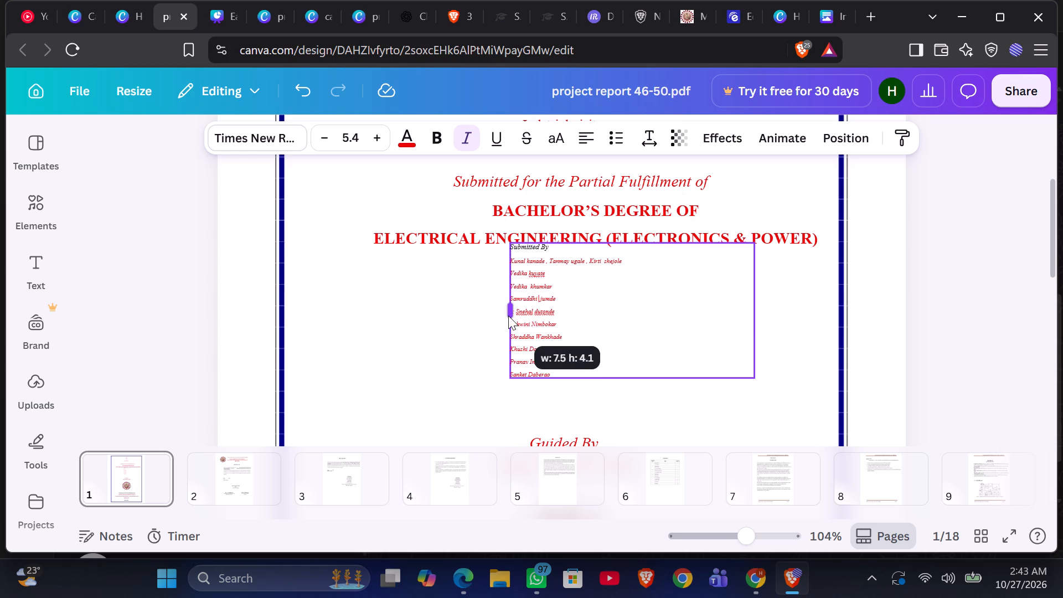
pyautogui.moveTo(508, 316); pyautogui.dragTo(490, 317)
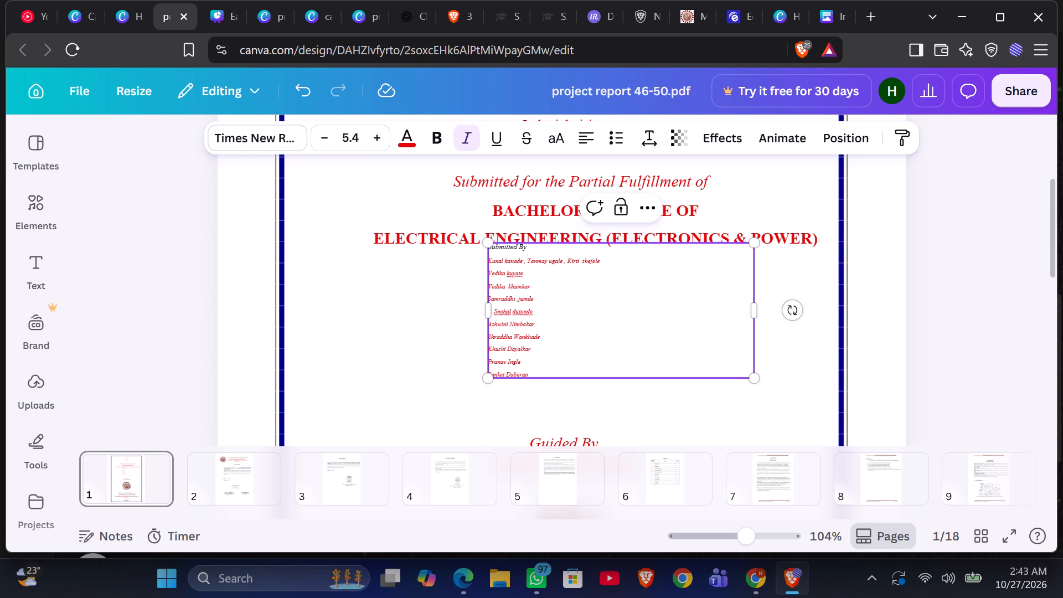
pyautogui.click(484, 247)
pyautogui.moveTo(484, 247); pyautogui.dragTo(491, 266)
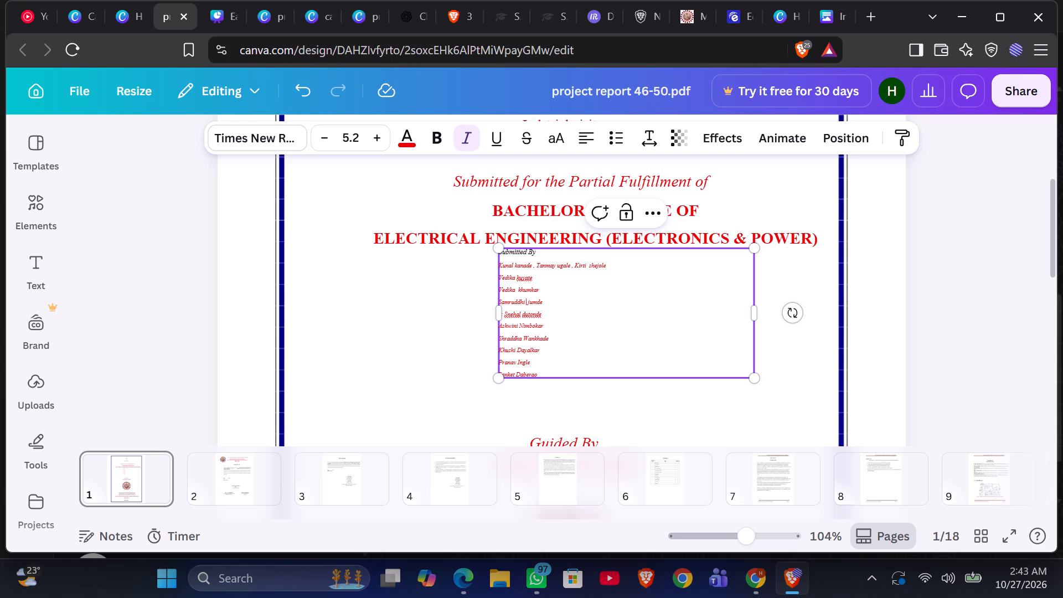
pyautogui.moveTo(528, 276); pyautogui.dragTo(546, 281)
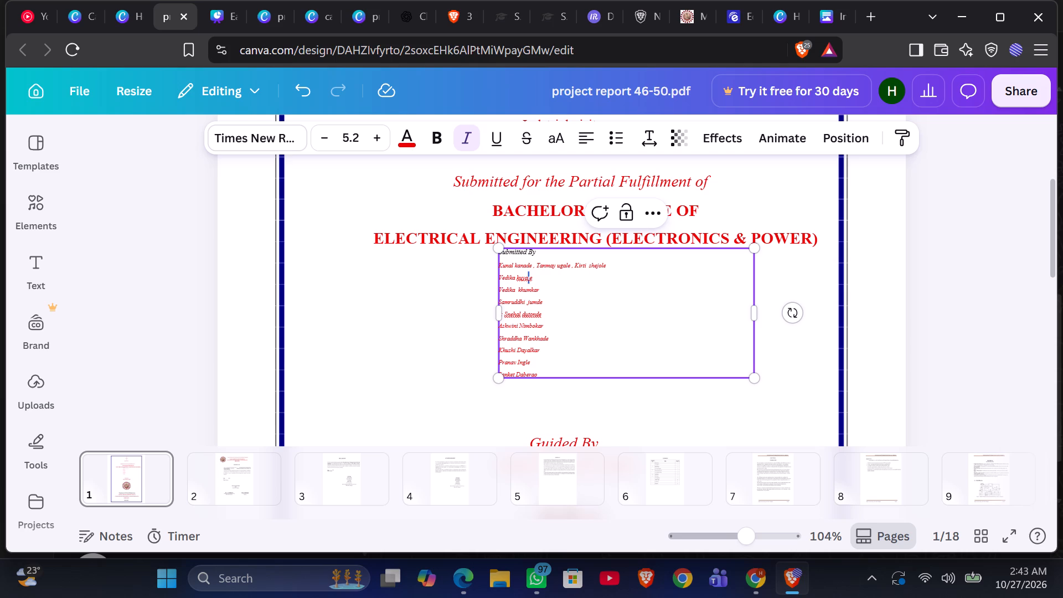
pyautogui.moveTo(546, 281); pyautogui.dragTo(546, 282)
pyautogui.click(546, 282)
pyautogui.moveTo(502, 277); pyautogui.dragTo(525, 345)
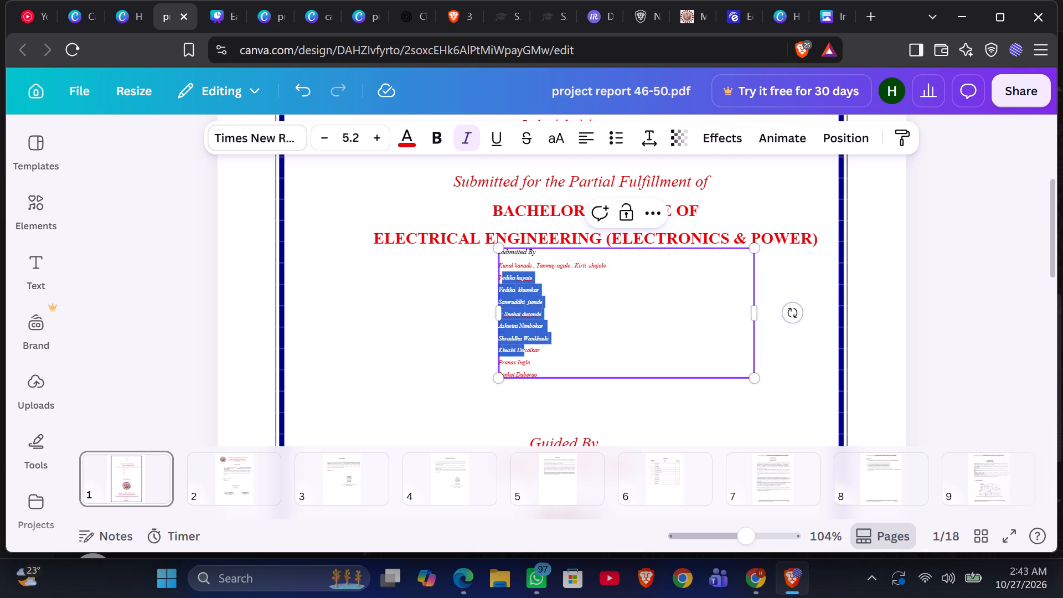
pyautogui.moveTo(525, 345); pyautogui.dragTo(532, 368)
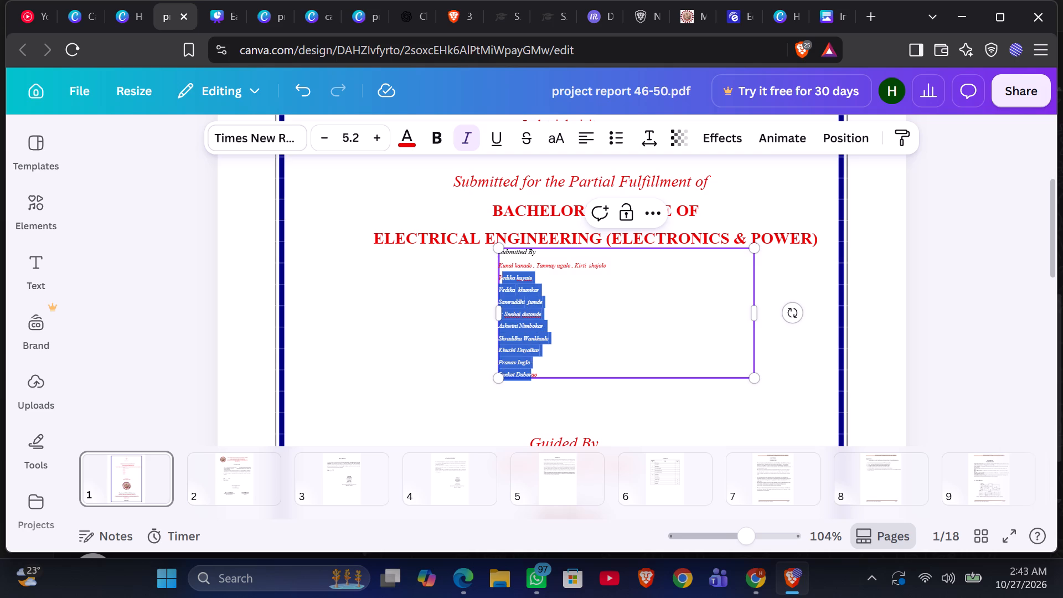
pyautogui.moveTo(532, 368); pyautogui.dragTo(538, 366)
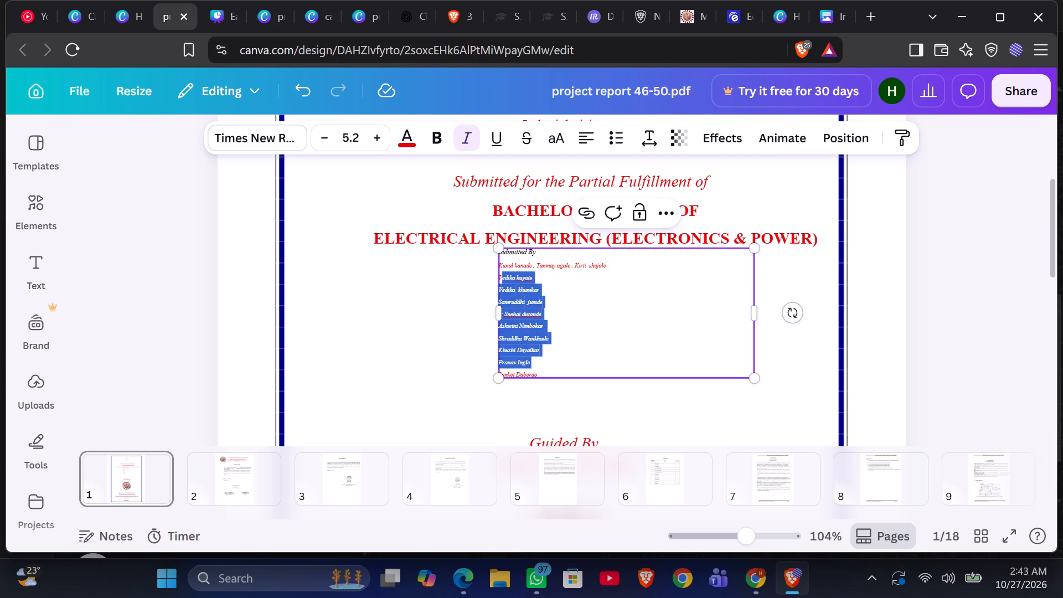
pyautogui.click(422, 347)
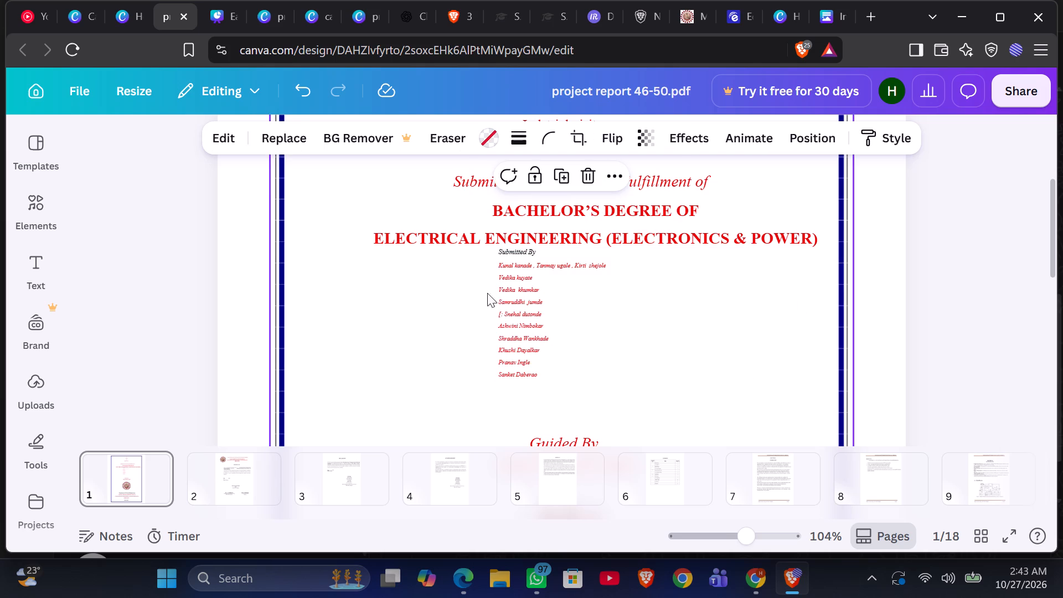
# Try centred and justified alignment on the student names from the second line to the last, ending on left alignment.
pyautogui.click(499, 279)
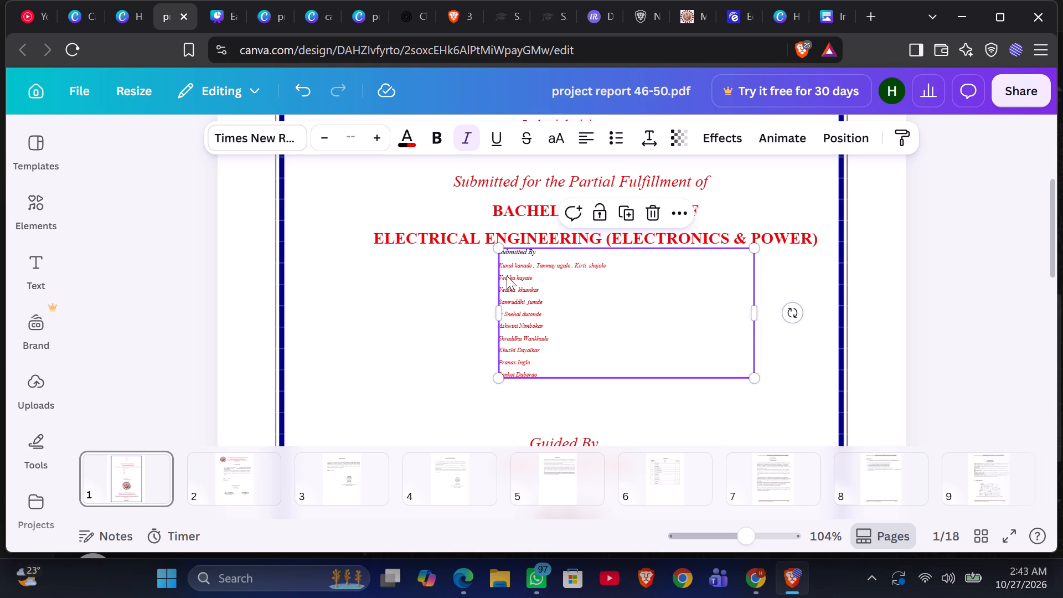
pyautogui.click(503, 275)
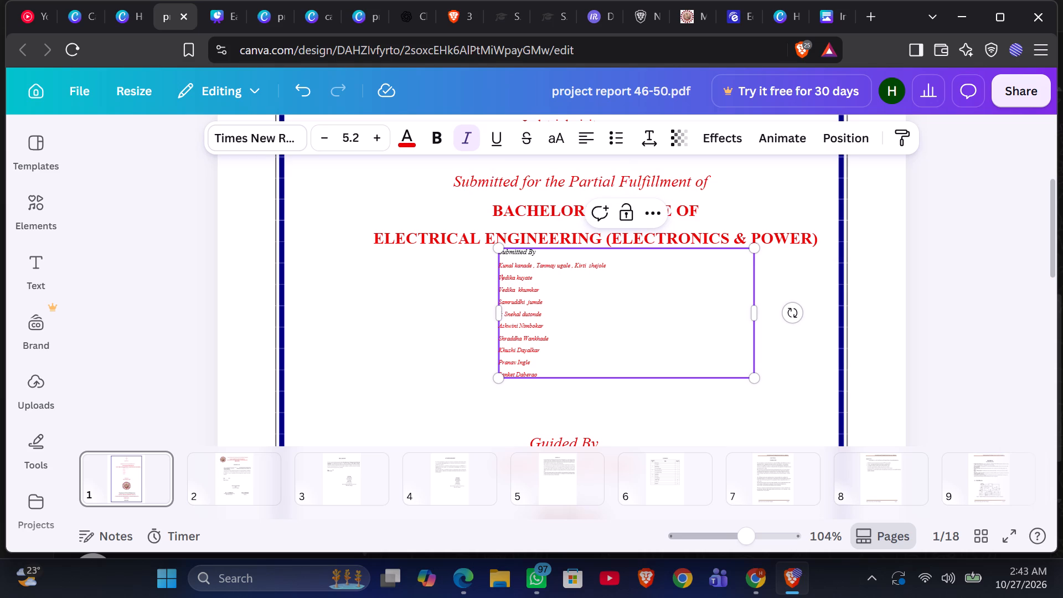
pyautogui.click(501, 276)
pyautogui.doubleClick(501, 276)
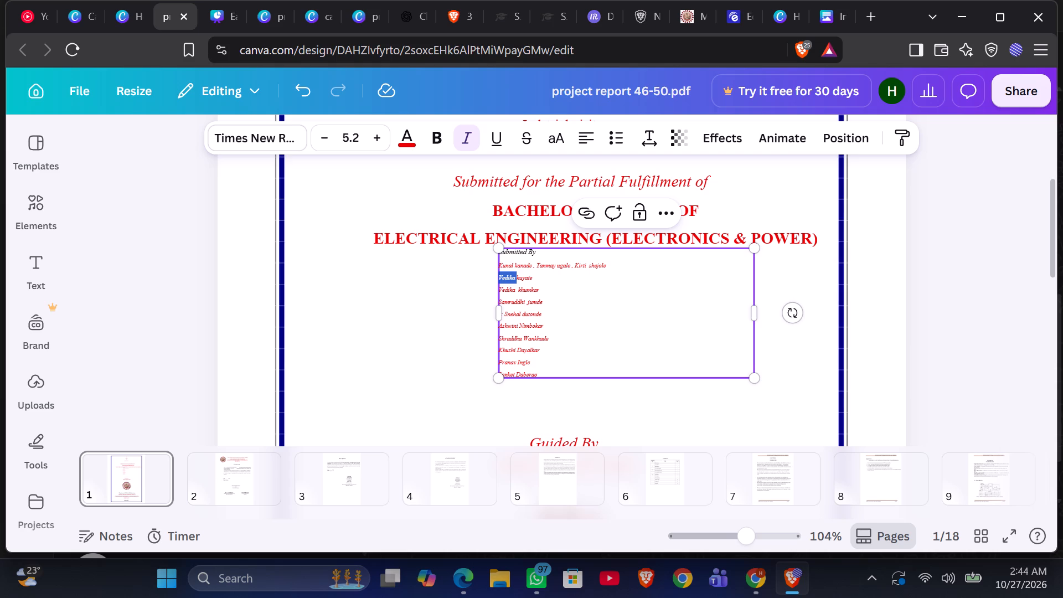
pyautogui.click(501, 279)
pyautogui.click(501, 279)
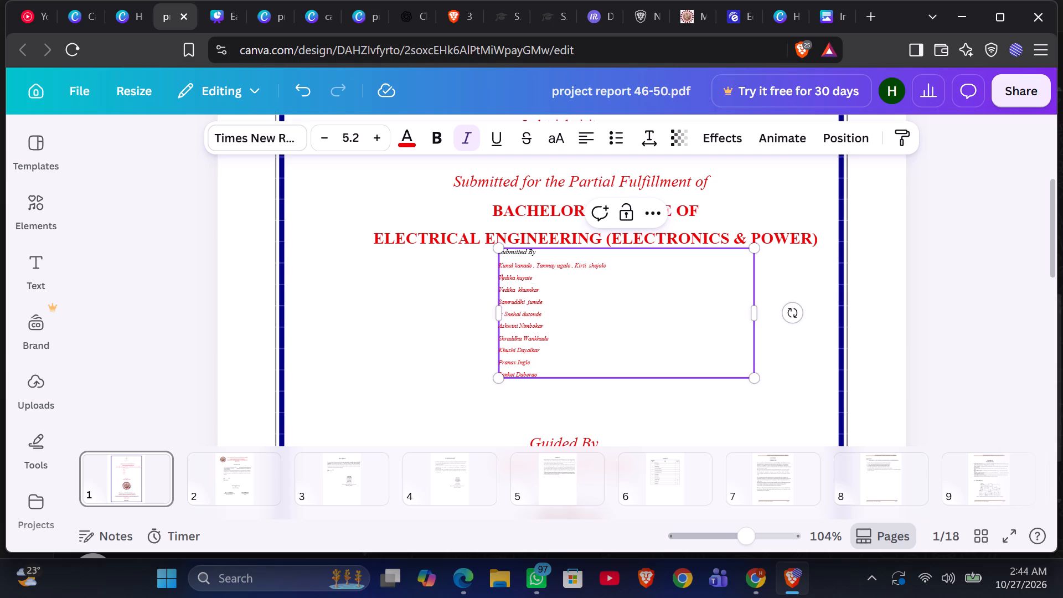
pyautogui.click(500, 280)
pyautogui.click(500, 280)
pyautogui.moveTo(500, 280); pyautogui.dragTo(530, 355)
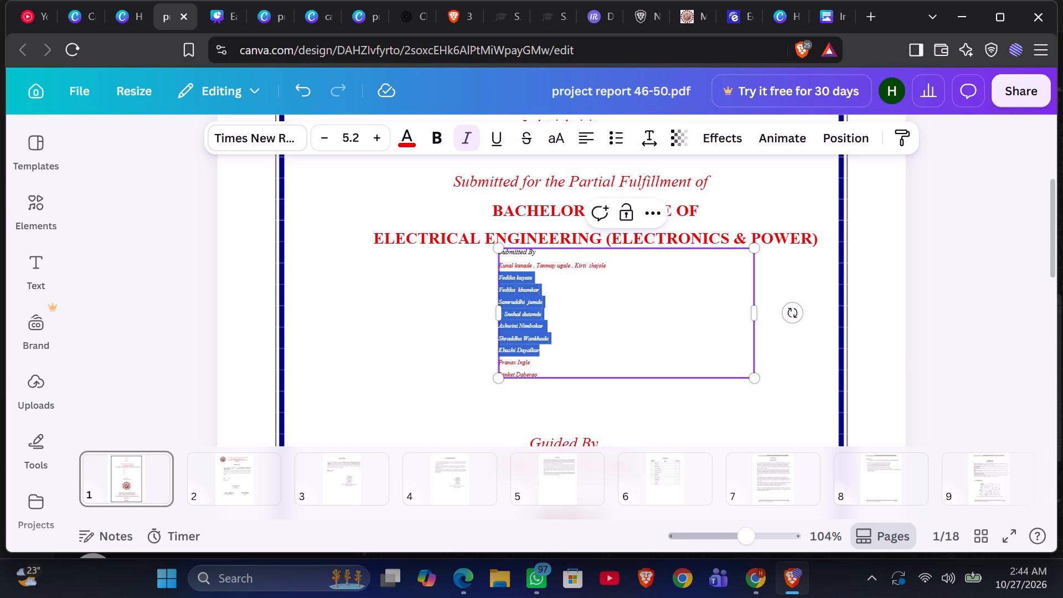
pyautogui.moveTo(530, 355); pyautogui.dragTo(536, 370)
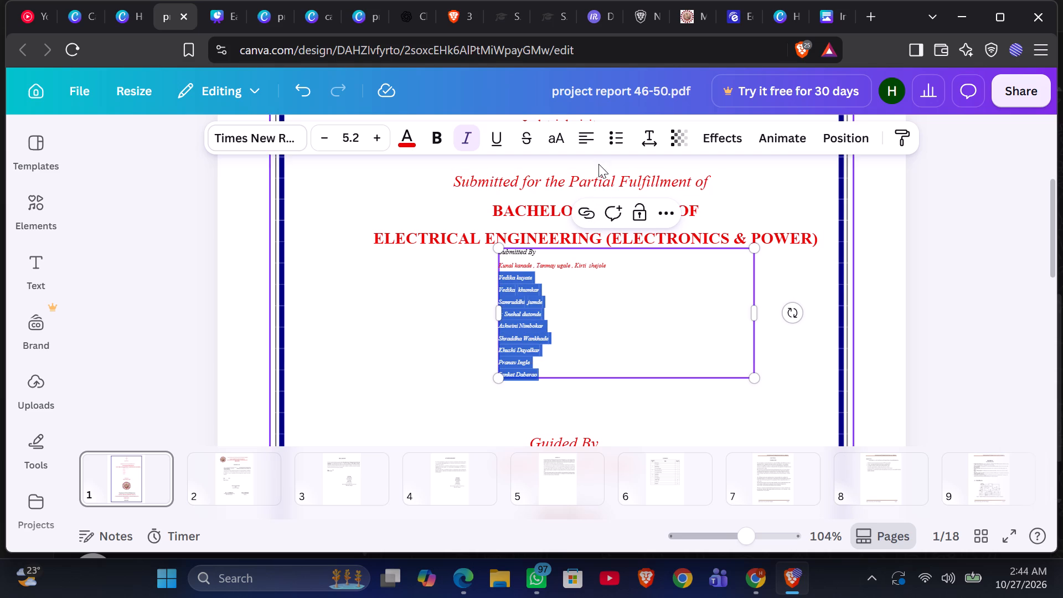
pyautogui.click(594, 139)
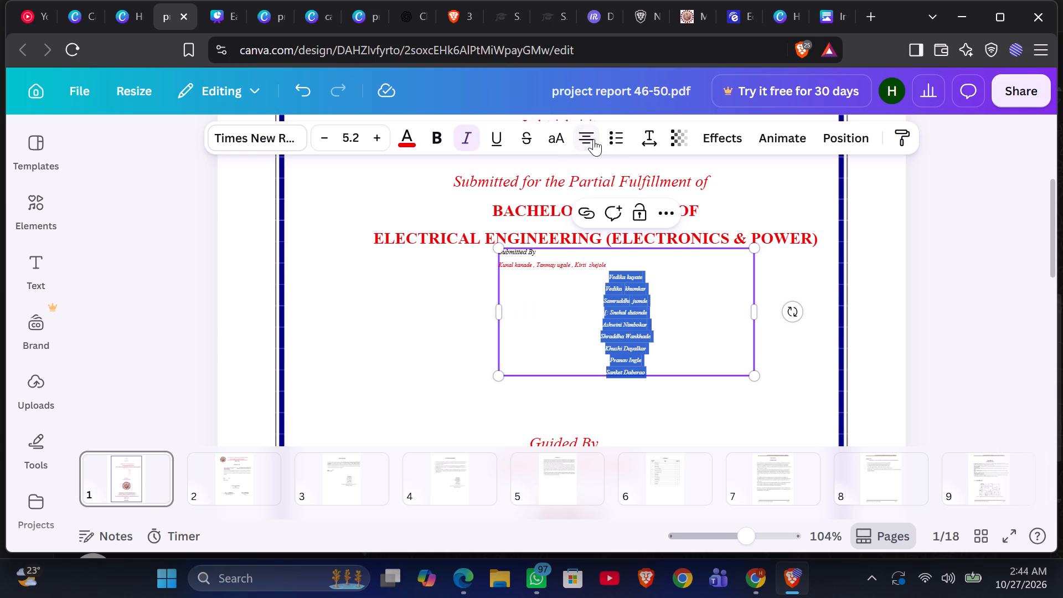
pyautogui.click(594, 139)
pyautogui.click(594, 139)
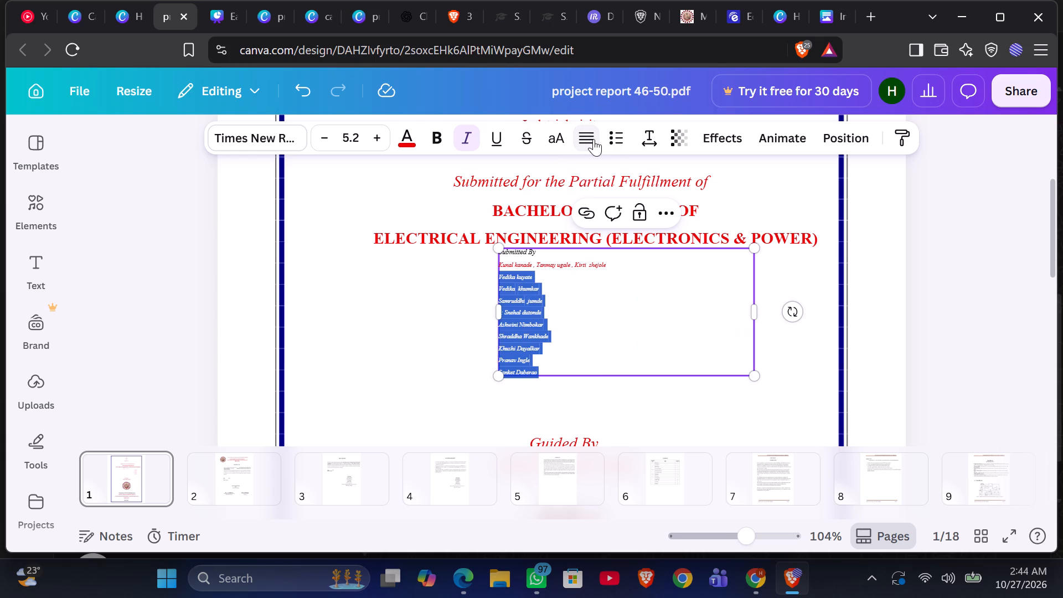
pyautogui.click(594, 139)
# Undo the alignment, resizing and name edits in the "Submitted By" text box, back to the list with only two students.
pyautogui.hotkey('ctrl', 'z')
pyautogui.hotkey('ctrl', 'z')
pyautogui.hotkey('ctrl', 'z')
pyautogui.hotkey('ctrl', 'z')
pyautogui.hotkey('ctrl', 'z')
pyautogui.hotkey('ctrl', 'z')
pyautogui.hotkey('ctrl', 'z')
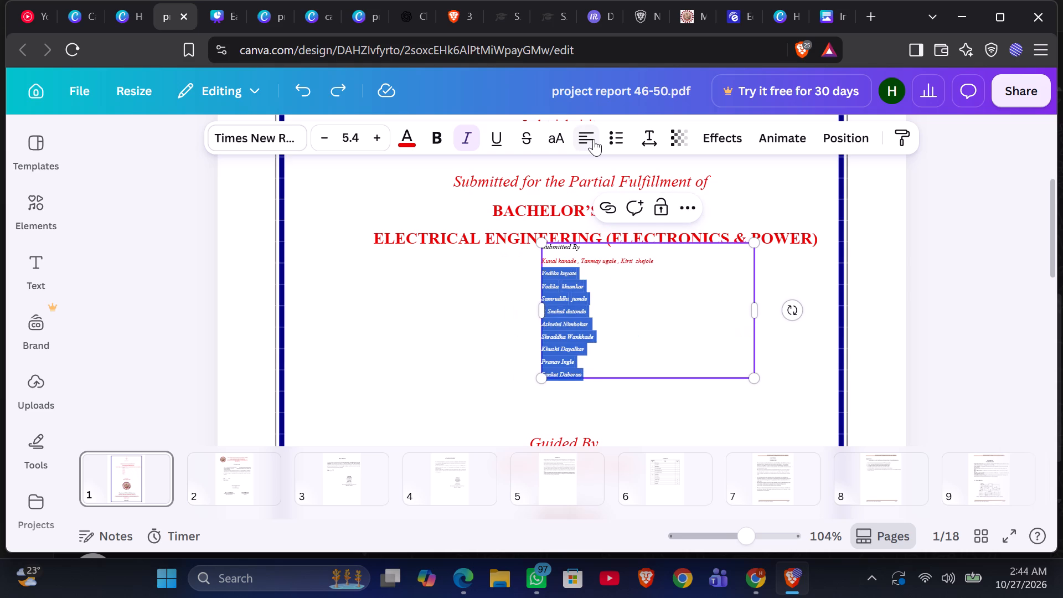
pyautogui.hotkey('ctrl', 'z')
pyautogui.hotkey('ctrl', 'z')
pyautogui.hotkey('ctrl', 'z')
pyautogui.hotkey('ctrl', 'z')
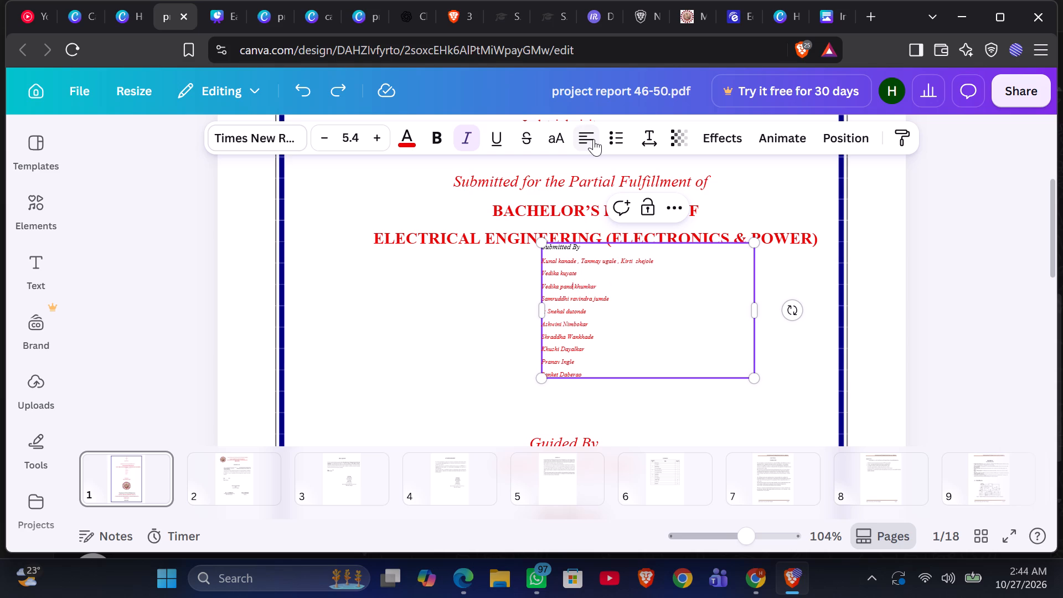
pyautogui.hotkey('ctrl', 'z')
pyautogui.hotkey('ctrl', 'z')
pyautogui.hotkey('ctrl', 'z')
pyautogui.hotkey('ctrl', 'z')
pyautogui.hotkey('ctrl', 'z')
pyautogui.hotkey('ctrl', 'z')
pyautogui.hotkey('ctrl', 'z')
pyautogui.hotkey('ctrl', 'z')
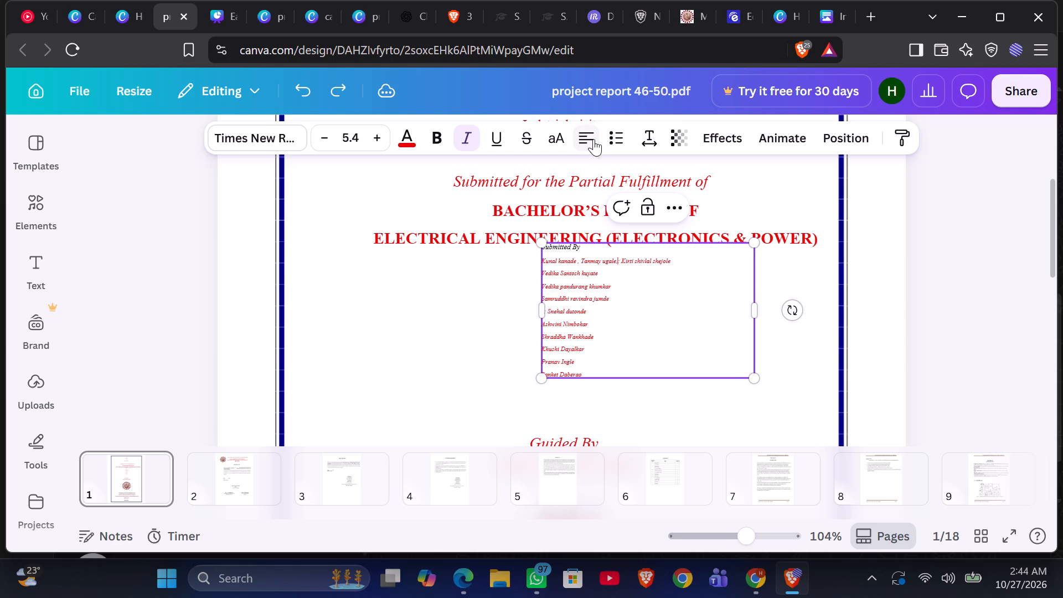
# Undo the name clean-up, text box resizing and pasted student list under "Submitted By", back to the single line with two students.
pyautogui.hotkey('ctrl', 'z')
pyautogui.hotkey('ctrl', 'z')
pyautogui.hotkey('ctrl', 'z')
pyautogui.hotkey('ctrl', 'z')
pyautogui.hotkey('ctrl', 'z')
pyautogui.hotkey('ctrl', 'z')
pyautogui.hotkey('ctrl', 'z')
pyautogui.hotkey('ctrl', 'z')
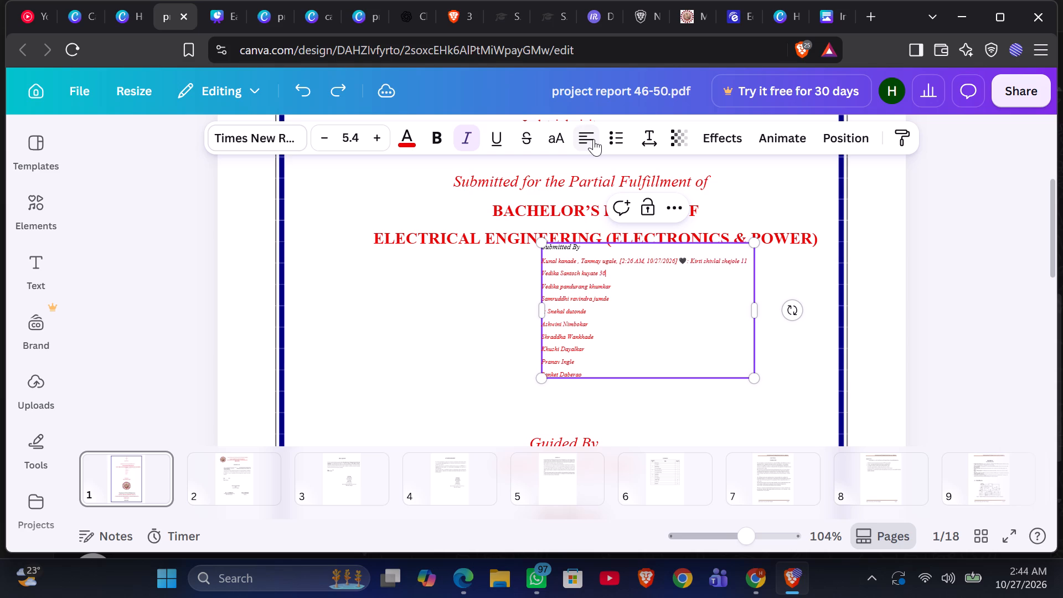
pyautogui.hotkey('ctrl', 'z')
pyautogui.hotkey('ctrl', 'z')
pyautogui.hotkey('ctrl', 'z')
pyautogui.hotkey('ctrl', 'z')
pyautogui.hotkey('ctrl', 'z')
pyautogui.hotkey('ctrl', 'z')
pyautogui.hotkey('ctrl', 'z')
pyautogui.hotkey('ctrl', 'z')
pyautogui.hotkey('ctrl', 'z')
pyautogui.hotkey('ctrl', 'z')
pyautogui.hotkey('ctrl', 'z')
pyautogui.hotkey('ctrl', 'z')
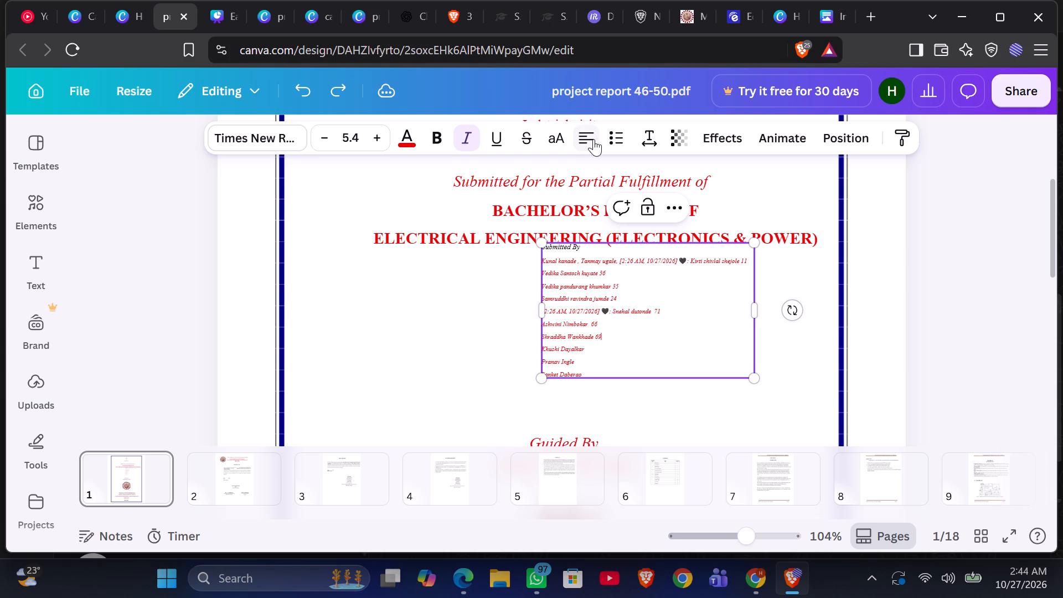
pyautogui.hotkey('ctrl', 'z')
pyautogui.hotkey('ctrl', 'z')
pyautogui.hotkey('ctrl', 'z')
pyautogui.hotkey('ctrl', 'z')
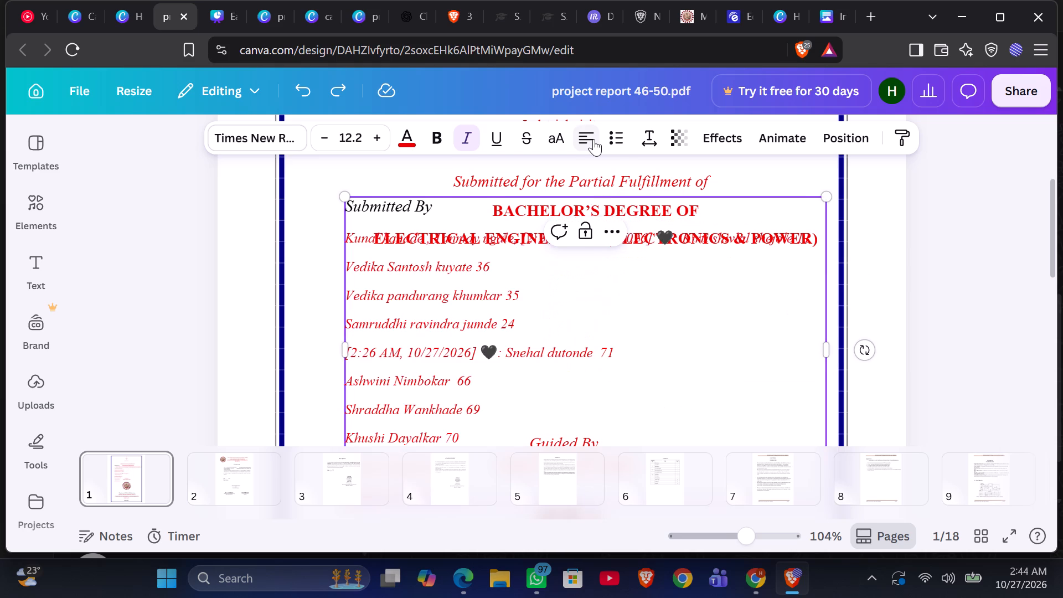
pyautogui.hotkey('ctrl', 'z')
pyautogui.hotkey('ctrl', 'z')
pyautogui.hotkey('ctrl', 'z')
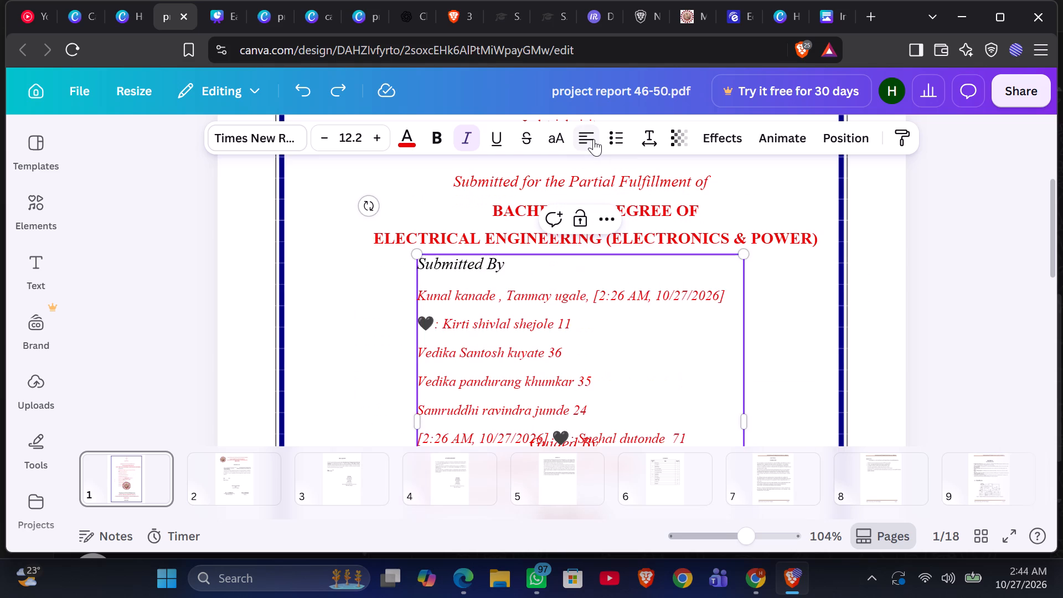
pyautogui.hotkey('ctrl', 'z')
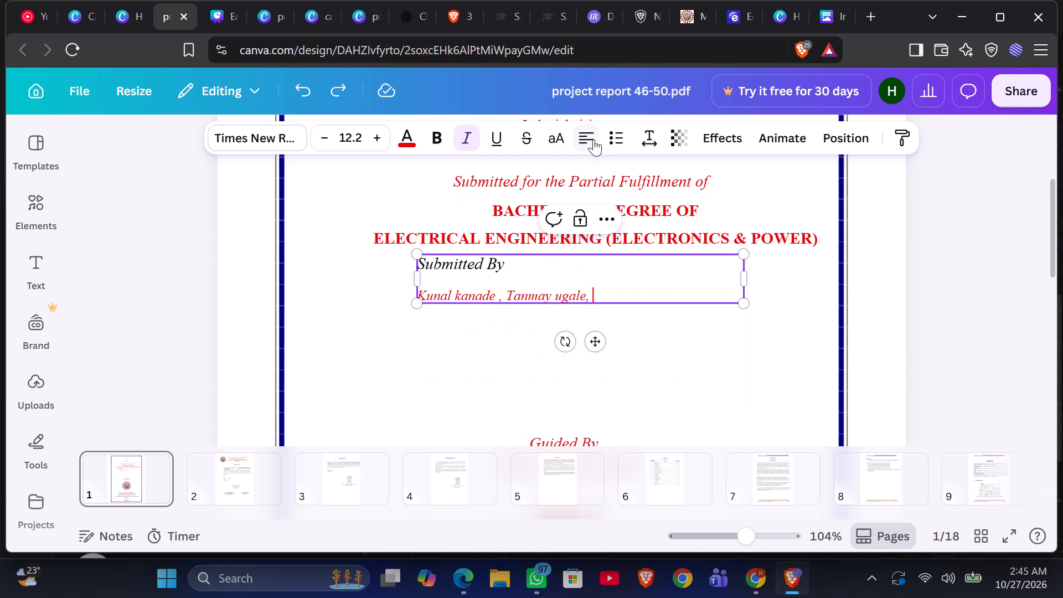
# Delete the second student's name and the commas from the line under "Submitted By", keeping only the first student.
pyautogui.press('BackSpace')
pyautogui.press('BackSpace')
pyautogui.press('BackSpace')
pyautogui.press('BackSpace')
pyautogui.press('BackSpace')
pyautogui.press('BackSpace')
pyautogui.press('BackSpace')
pyautogui.press('BackSpace')
pyautogui.press('BackSpace')
pyautogui.press('BackSpace')
pyautogui.press('BackSpace')
pyautogui.press('BackSpace')
pyautogui.press('BackSpace')
pyautogui.press('BackSpace')
pyautogui.press('BackSpace')
pyautogui.press('BackSpace')
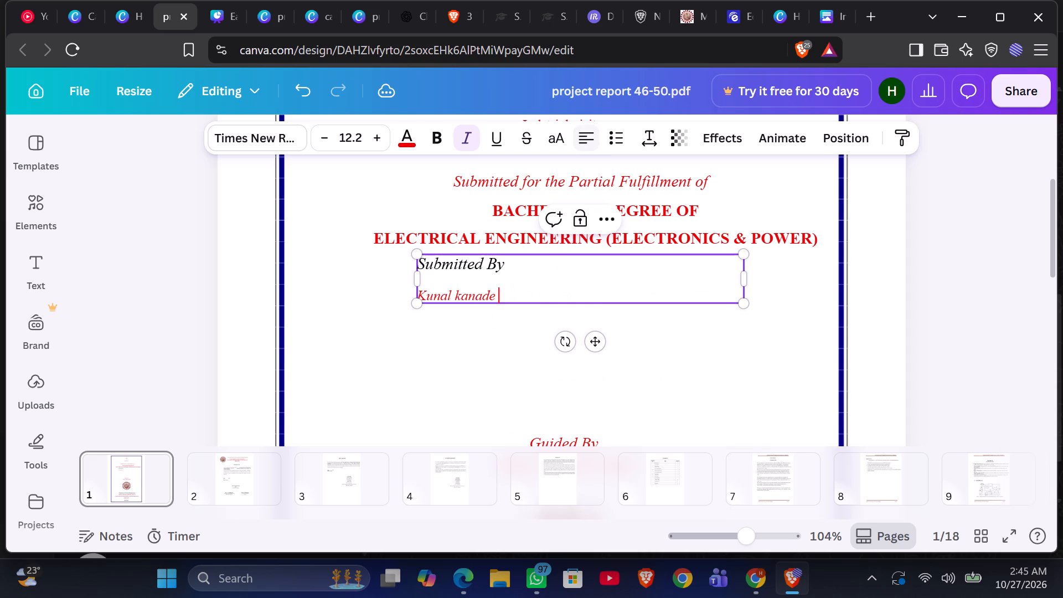
# Re-enter the second student's name, with a capitalised first name, on its own line below the first student, and start a new line.
pyautogui.press('Return')
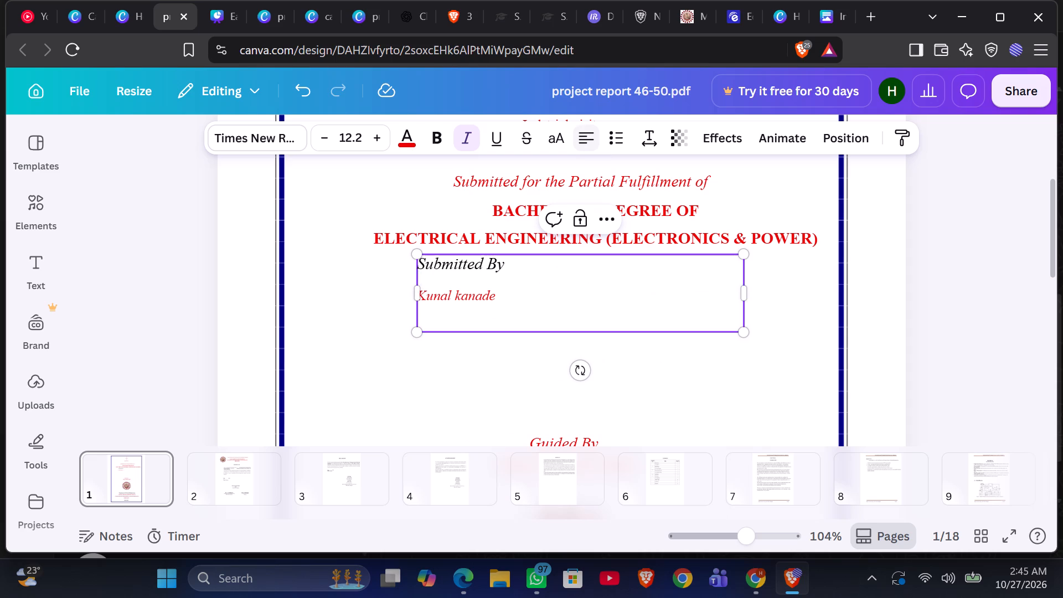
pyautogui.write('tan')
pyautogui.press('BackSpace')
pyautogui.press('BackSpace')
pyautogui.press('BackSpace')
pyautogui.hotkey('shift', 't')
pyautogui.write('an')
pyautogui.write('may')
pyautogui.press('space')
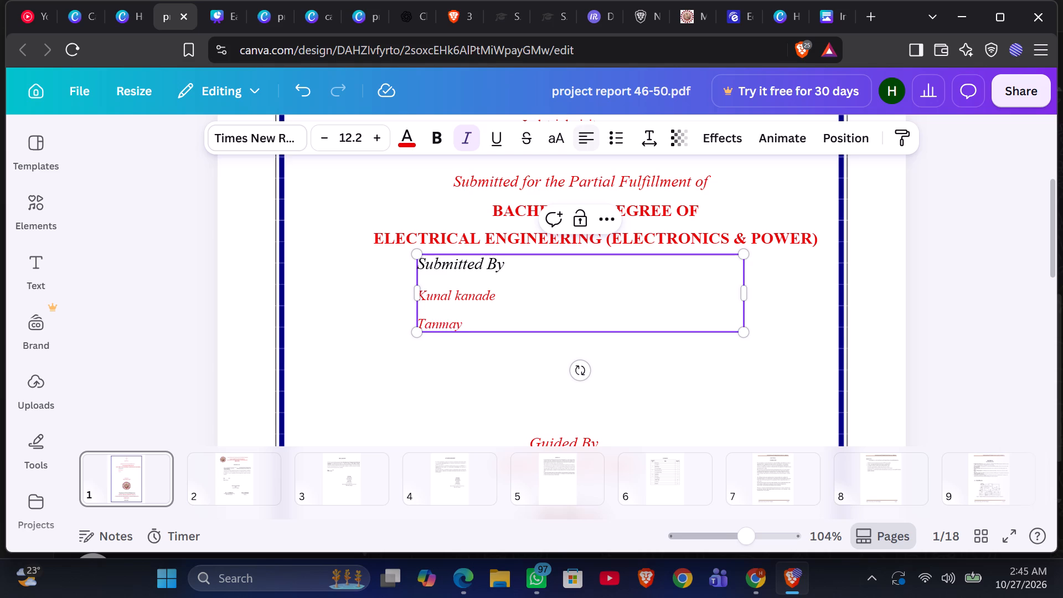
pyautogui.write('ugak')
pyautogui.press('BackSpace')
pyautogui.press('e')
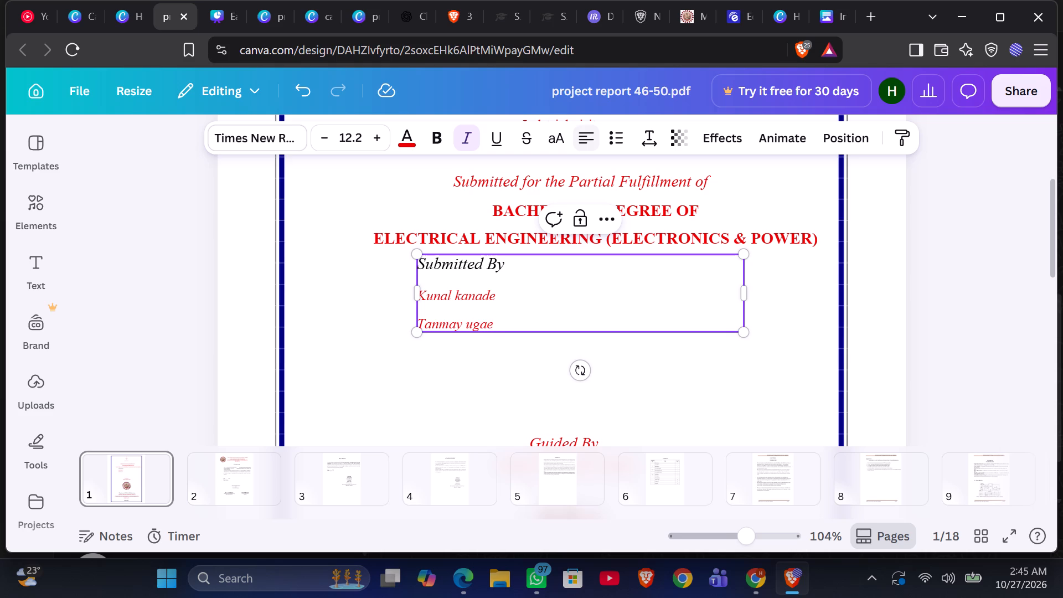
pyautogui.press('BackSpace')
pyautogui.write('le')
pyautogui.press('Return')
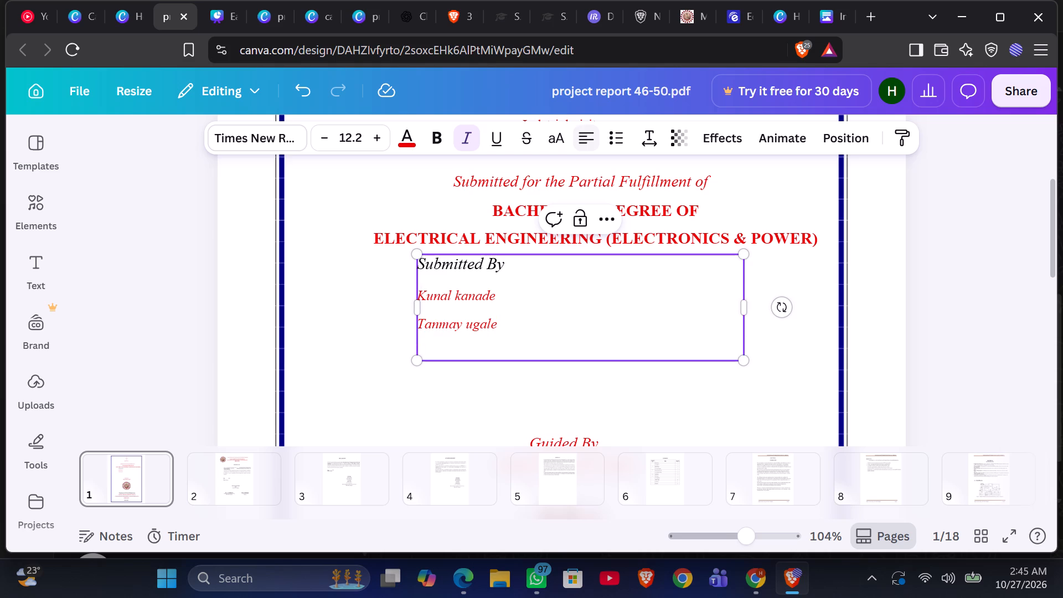
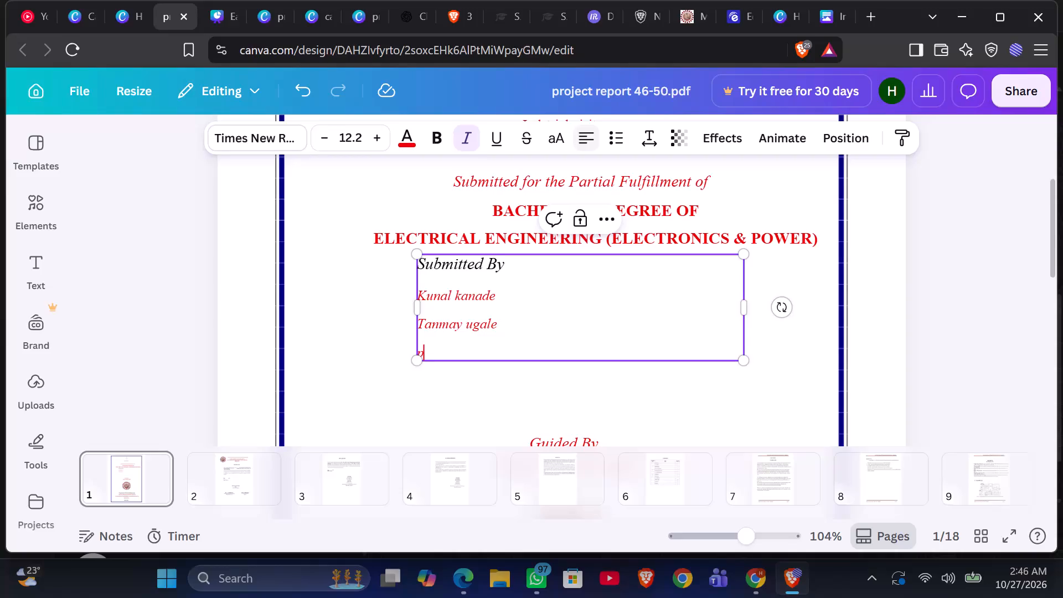
# Enter the third student's name with a capitalised first name on the third name line of the "Submitted By" list.
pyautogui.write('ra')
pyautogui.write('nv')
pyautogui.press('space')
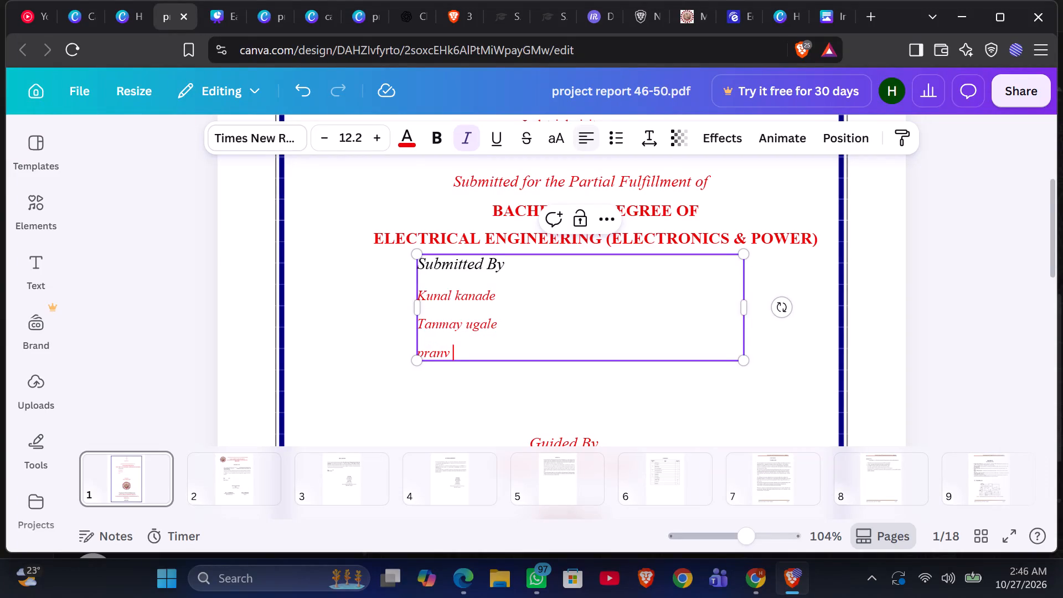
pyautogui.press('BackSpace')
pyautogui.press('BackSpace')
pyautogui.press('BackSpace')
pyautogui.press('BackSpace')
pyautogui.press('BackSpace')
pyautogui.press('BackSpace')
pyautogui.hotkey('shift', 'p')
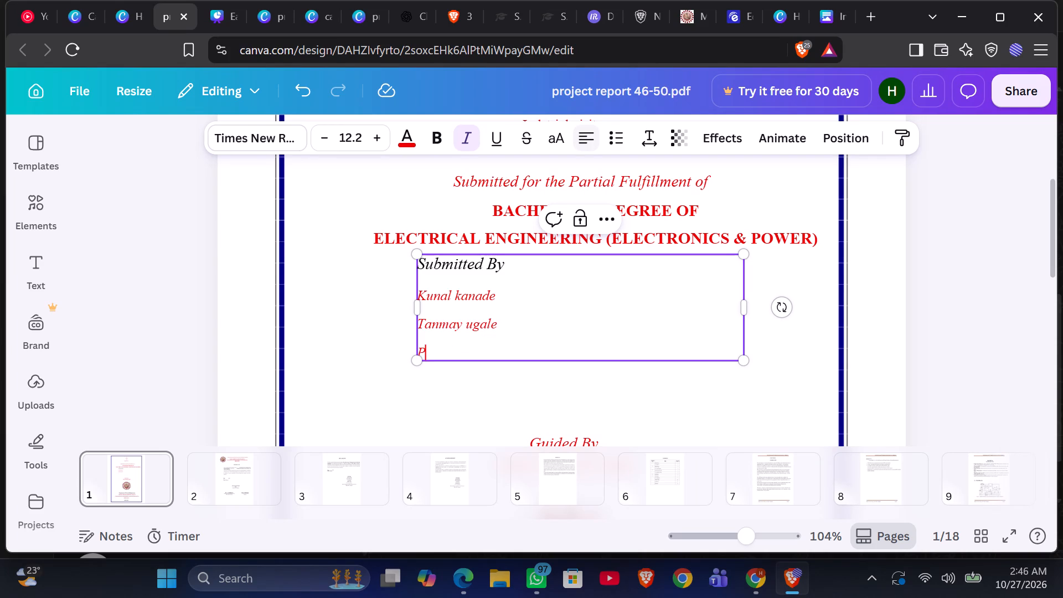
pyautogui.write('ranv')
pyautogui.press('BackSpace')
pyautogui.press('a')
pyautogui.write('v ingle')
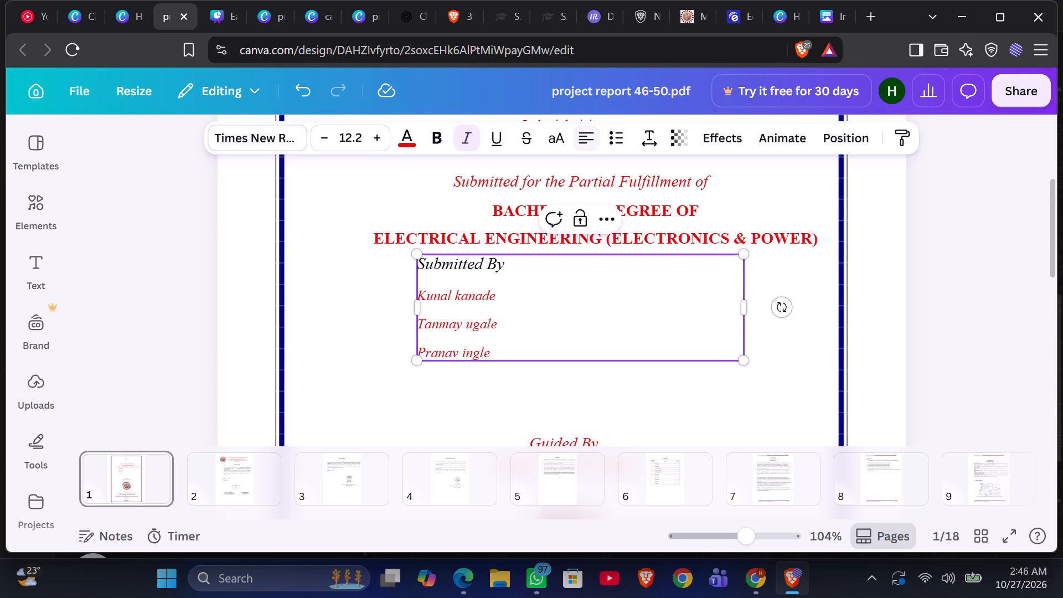
# Add the fourth student's full name, with a capitalised first name, on a new line below the third name in the "Submitted By" list.
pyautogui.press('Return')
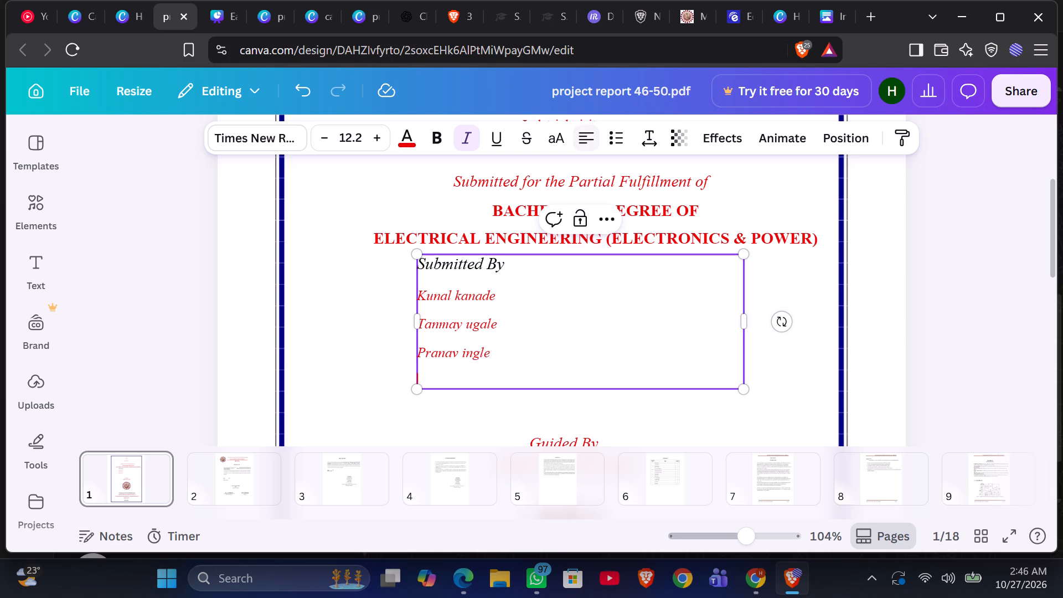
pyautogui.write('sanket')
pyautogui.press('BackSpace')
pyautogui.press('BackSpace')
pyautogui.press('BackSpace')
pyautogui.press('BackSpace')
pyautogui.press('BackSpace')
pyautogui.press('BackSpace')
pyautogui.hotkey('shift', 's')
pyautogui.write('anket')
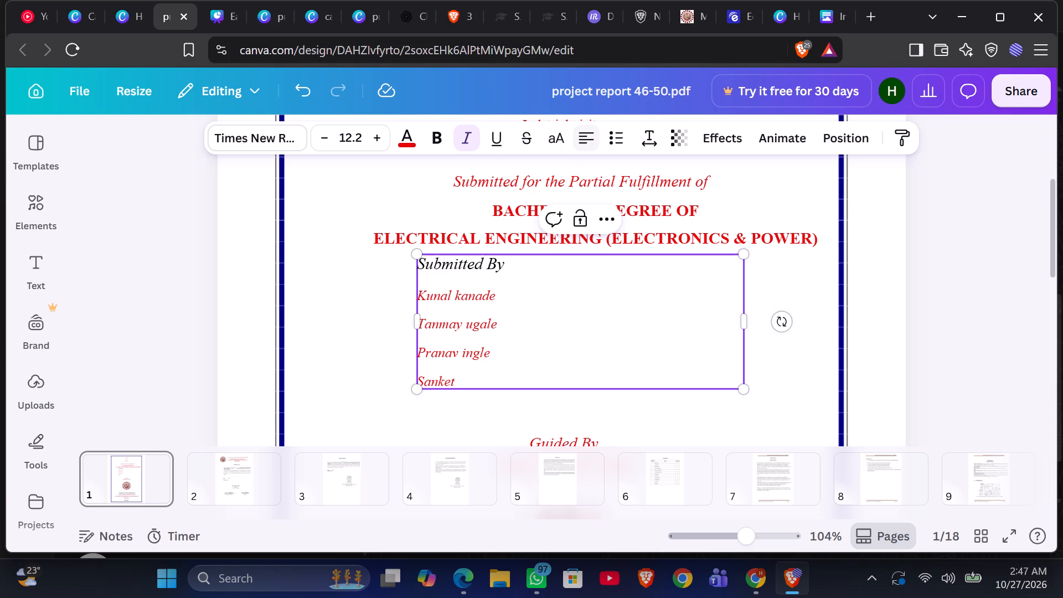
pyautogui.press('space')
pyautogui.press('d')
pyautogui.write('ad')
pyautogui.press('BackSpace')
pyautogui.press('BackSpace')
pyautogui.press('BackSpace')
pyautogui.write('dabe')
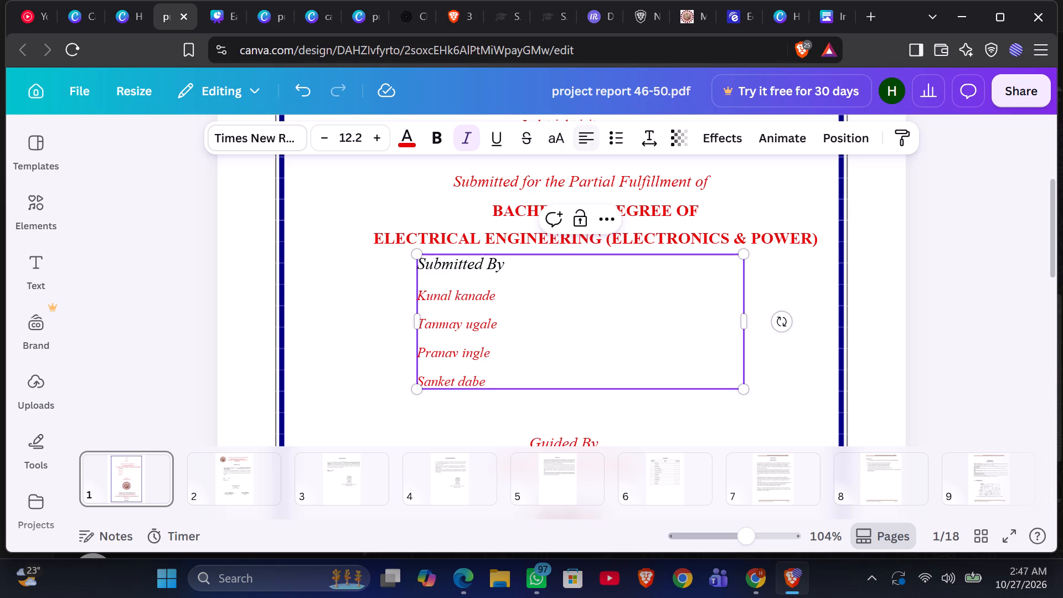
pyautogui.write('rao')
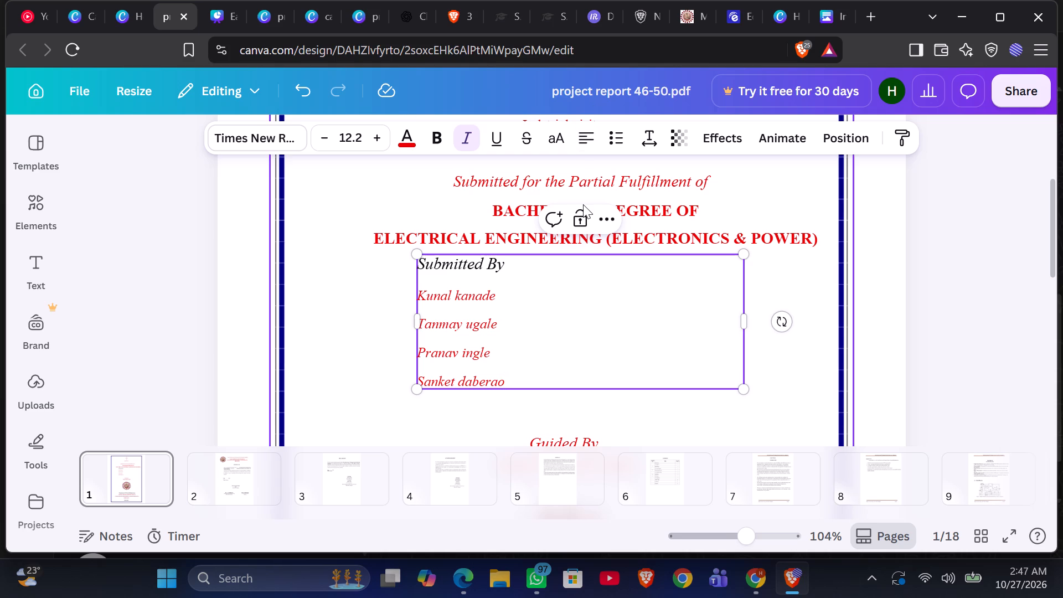
# Add a spaced comma after the first student's name in the "Submitted By" list, followed by a wide gap of spaces on the same line.
pyautogui.click(502, 298)
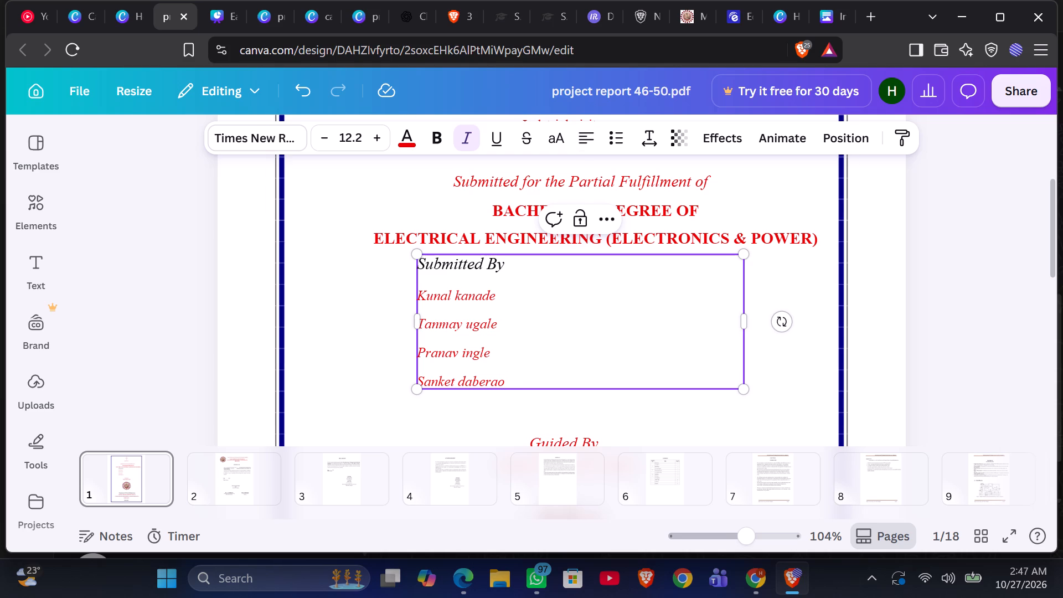
pyautogui.click(509, 296)
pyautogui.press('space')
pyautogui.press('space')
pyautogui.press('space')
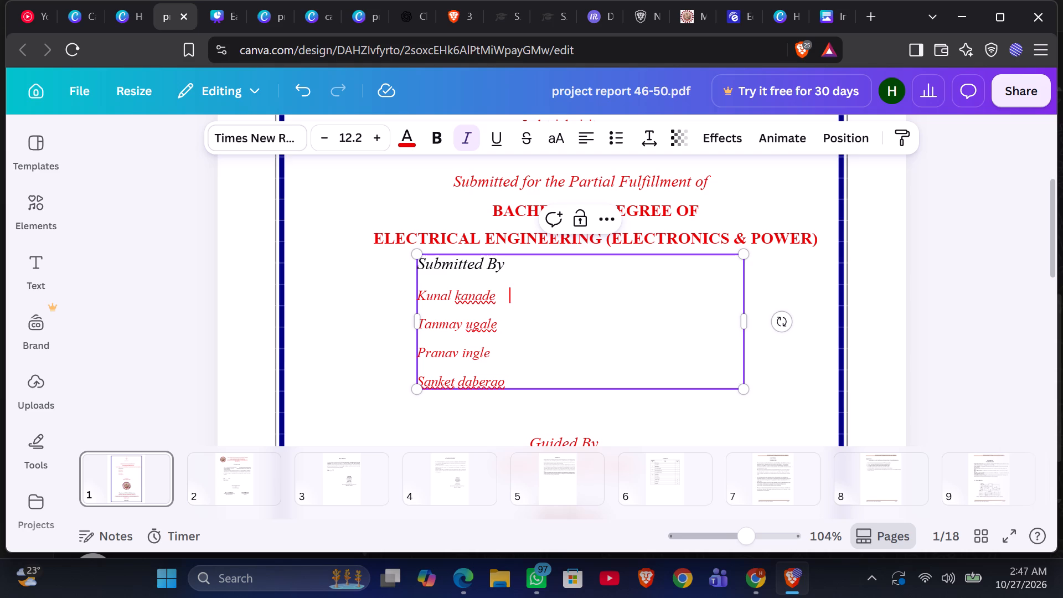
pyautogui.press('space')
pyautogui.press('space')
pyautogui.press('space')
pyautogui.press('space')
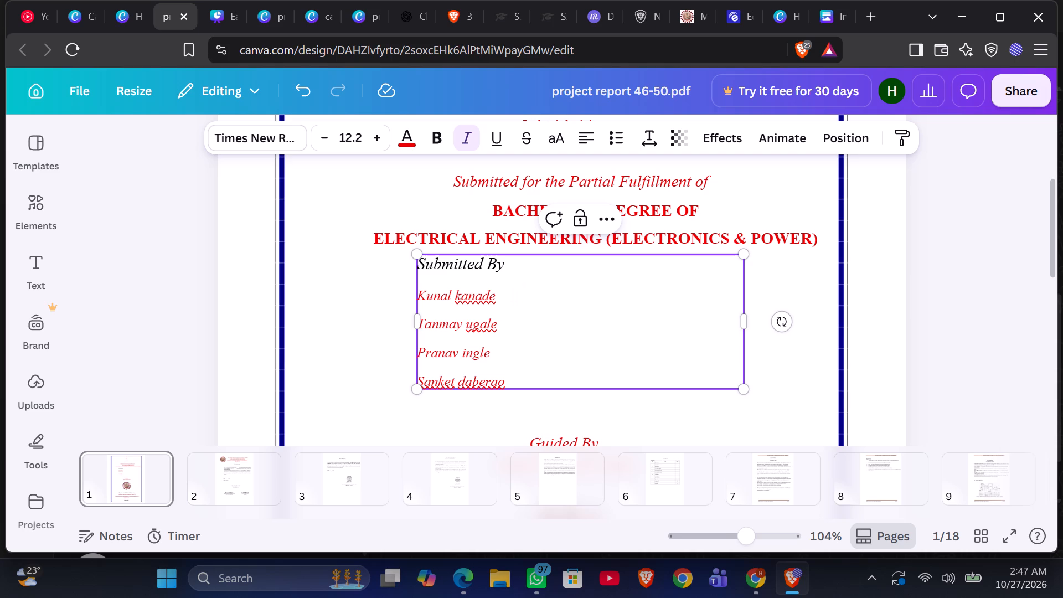
pyautogui.click(496, 295)
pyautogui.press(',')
pyautogui.press('BackSpace')
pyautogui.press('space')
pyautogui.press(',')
pyautogui.press('Right')
pyautogui.press('Right')
pyautogui.press('Right')
pyautogui.press('Right')
pyautogui.press('Right')
pyautogui.press('Right')
# Enter another student's full name, with a capitalised first name, after the gap on the first name line of the "Submitted By" list.
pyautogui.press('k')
pyautogui.press('BackSpace')
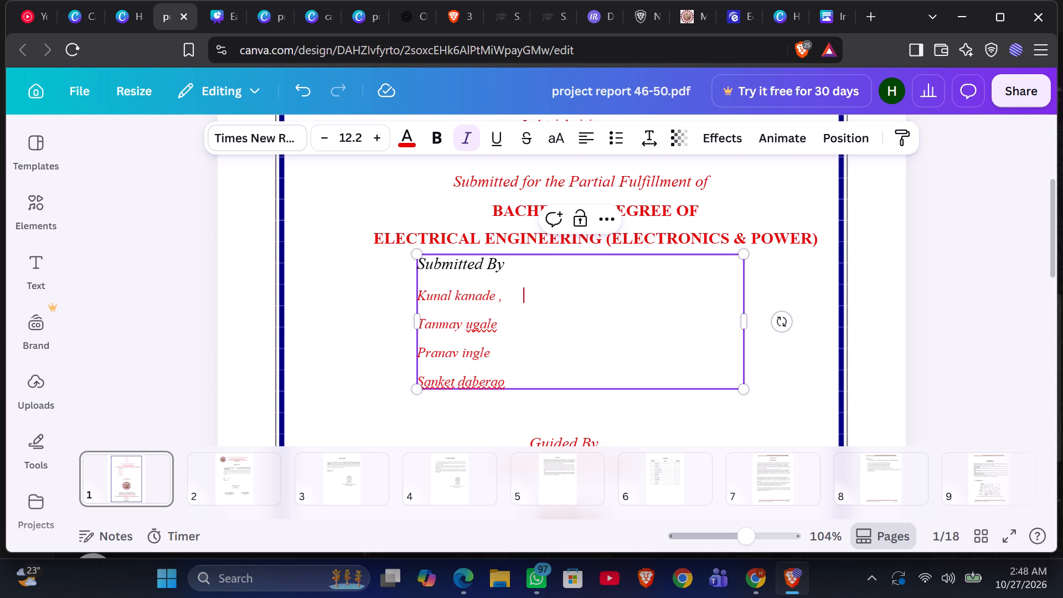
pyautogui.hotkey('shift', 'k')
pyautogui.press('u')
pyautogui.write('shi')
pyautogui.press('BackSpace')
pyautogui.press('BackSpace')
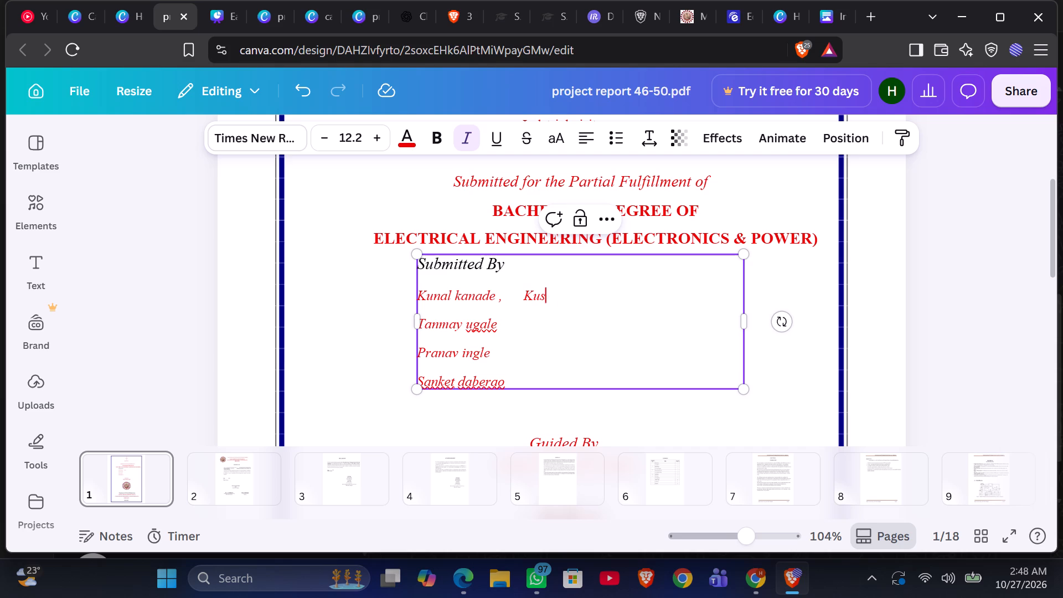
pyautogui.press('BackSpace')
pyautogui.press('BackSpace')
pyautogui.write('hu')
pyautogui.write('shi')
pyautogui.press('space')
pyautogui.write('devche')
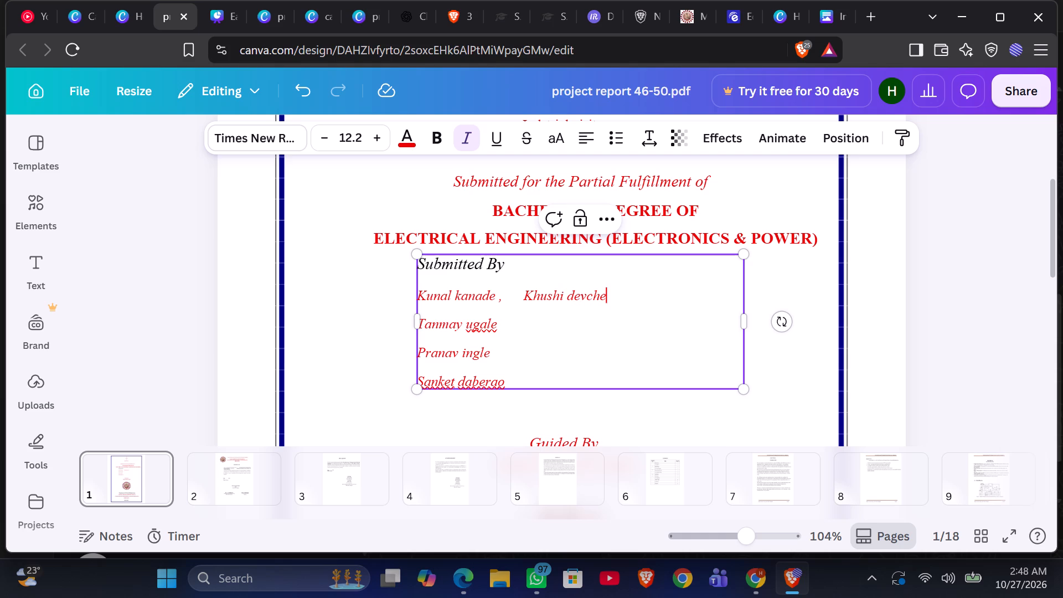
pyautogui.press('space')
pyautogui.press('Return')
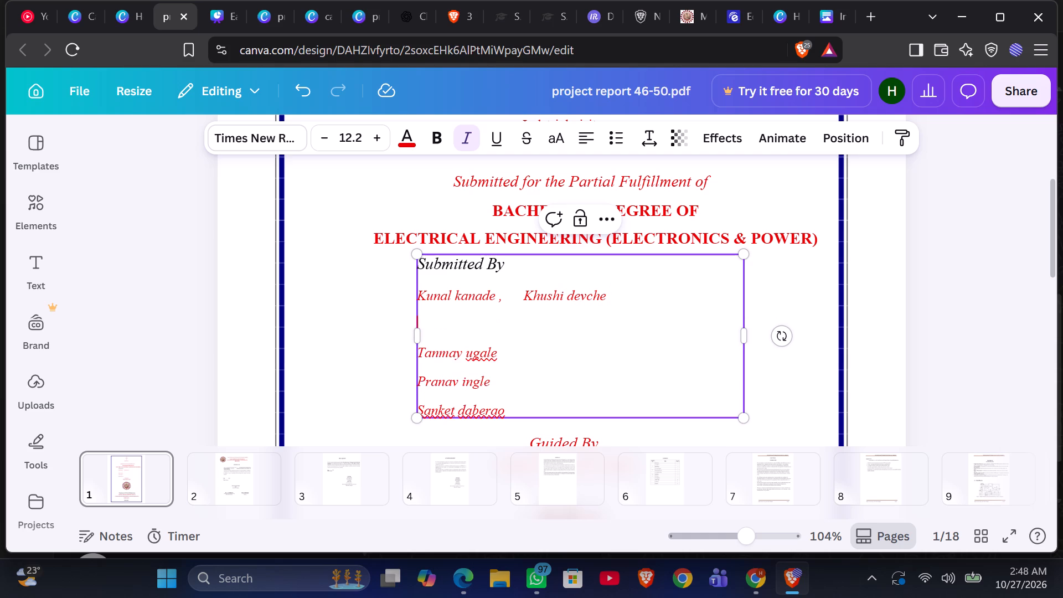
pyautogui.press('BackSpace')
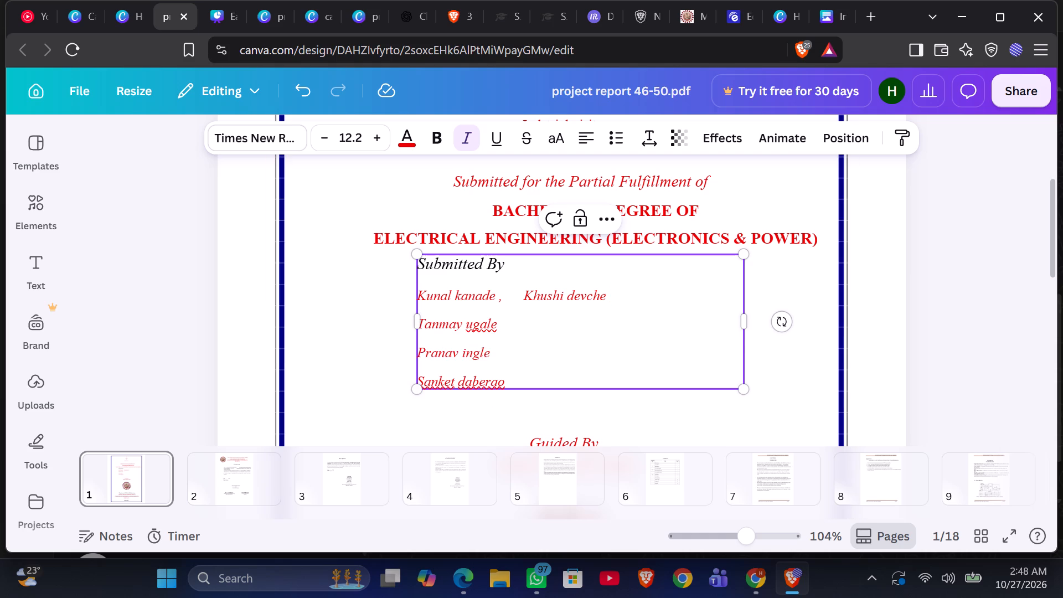
# Add a comma, a six-space gap and another student's full name after the existing name on the second name line.
pyautogui.click(504, 324)
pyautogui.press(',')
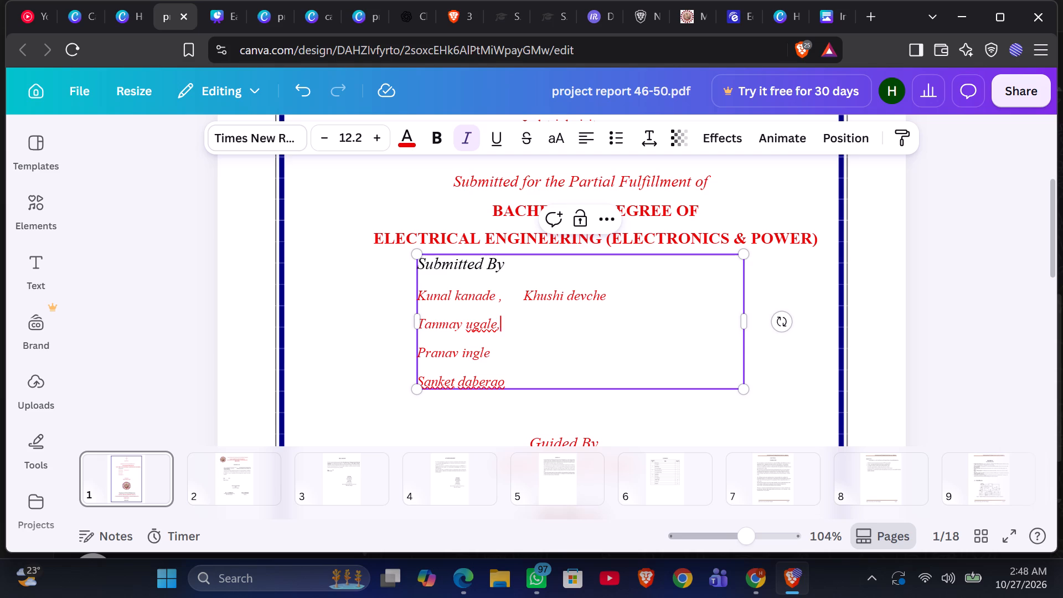
pyautogui.click(521, 322)
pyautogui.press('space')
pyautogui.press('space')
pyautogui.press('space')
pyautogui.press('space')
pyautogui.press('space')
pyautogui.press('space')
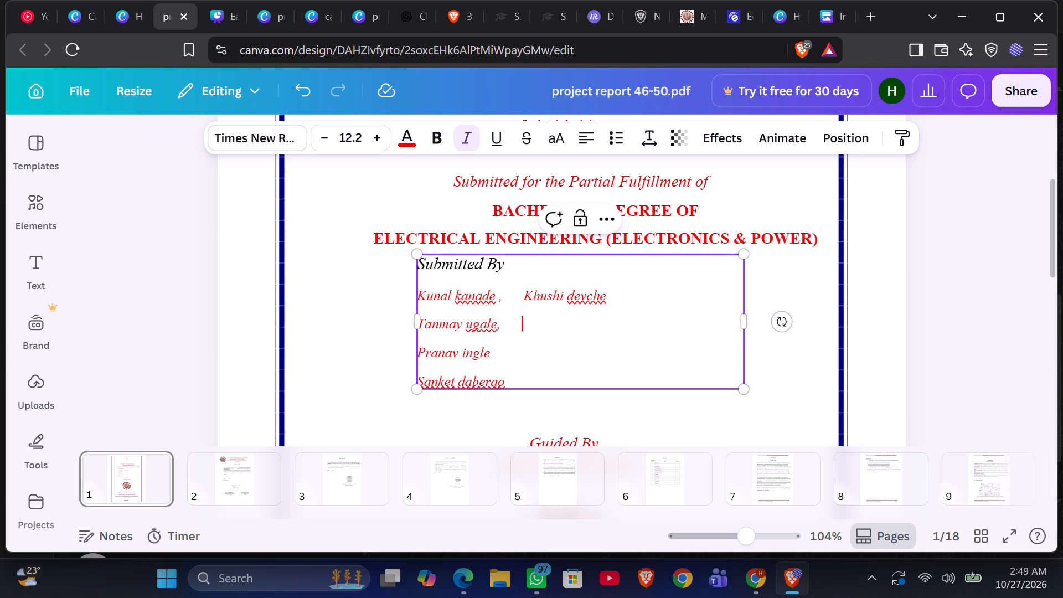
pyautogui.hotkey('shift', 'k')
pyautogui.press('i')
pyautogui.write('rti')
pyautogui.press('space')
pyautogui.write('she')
# Complete the surname of the student listed beside the second name in the "Submitted By" list.
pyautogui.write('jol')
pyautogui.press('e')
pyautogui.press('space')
# Add a comma and spacing after the third student's name, and enter another student's full name in line with the second column.
pyautogui.click(494, 353)
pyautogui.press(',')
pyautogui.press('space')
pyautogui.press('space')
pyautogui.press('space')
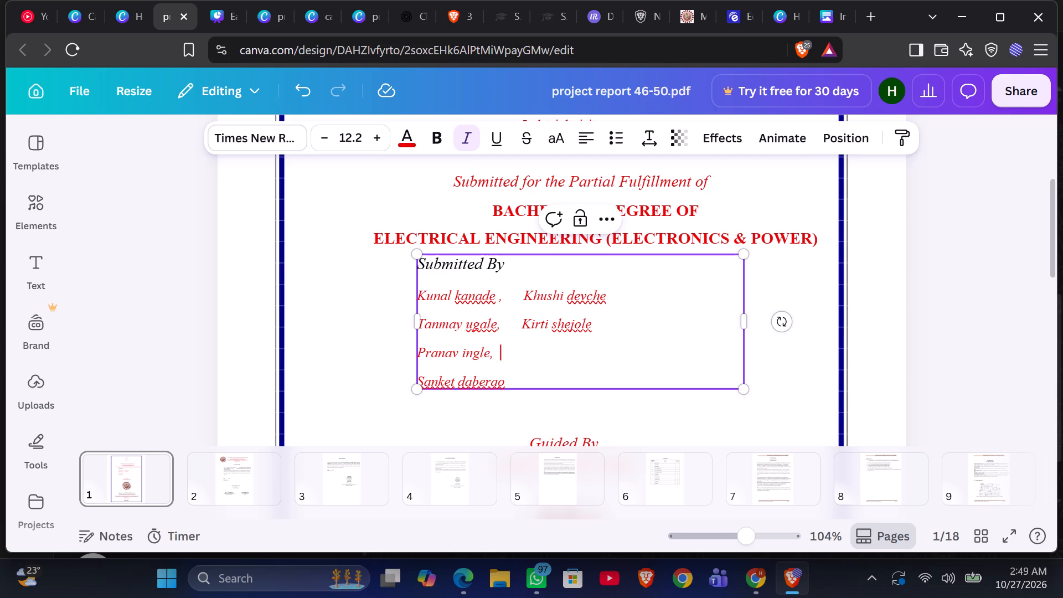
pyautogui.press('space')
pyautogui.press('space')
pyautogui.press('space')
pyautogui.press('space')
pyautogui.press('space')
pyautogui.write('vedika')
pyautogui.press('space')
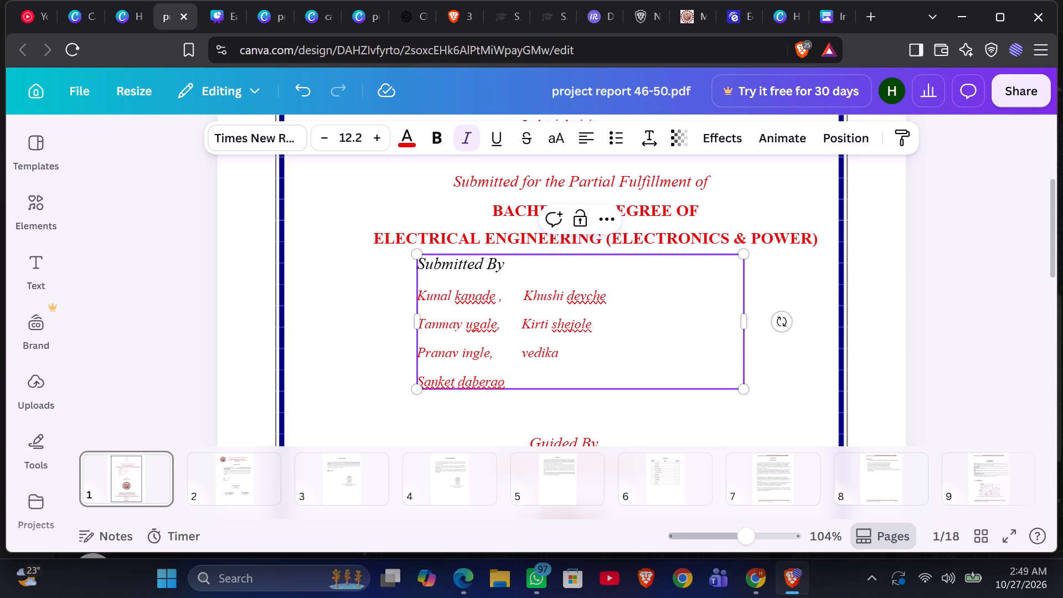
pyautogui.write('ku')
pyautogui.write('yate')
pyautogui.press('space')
# Add a comma and spaces after the fourth student's name, reaching the start of the second name column.
pyautogui.click(506, 382)
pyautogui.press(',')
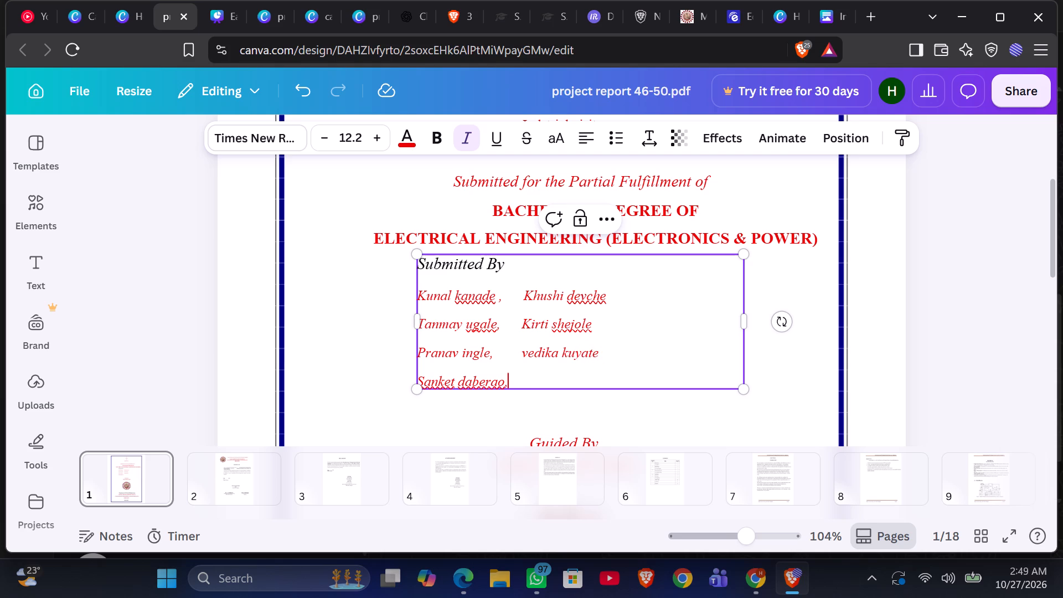
pyautogui.click(525, 378)
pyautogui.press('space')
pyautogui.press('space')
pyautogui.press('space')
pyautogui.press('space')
# Capitalise the first letter of the second-column student's first name on the third name line, and return to the fourth line's second column.
pyautogui.press('Up')
pyautogui.press('Up')
pyautogui.press('Down')
pyautogui.press('Right')
pyautogui.press('BackSpace')
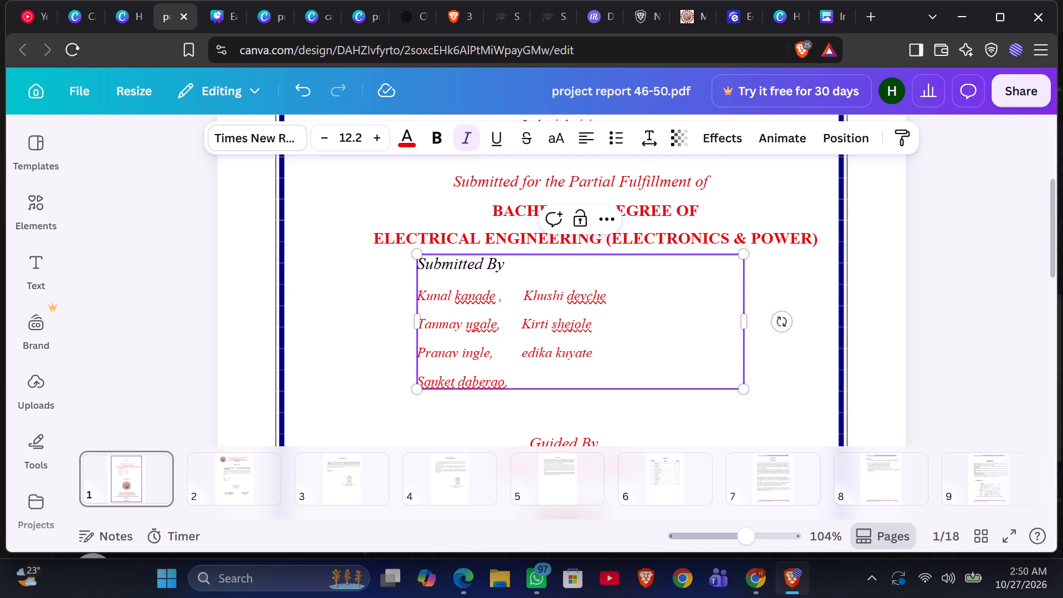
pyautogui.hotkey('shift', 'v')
pyautogui.press('Down')
# Enter another student's full name in the second column of the fourth name line.
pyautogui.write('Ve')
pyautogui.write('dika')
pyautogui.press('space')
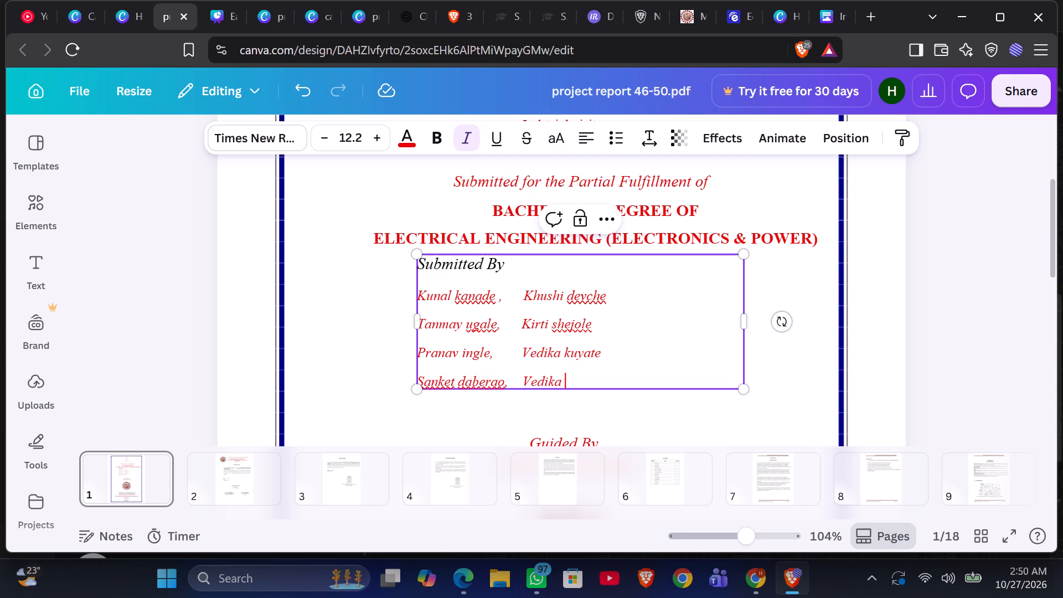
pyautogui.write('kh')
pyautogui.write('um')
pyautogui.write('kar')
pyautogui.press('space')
# Add commas after the second-column names on the fourth and third lines of the "Submitted By" list.
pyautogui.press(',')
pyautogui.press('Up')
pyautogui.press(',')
# Add commas after the second-column names on the second and first lines of the "Submitted By" list.
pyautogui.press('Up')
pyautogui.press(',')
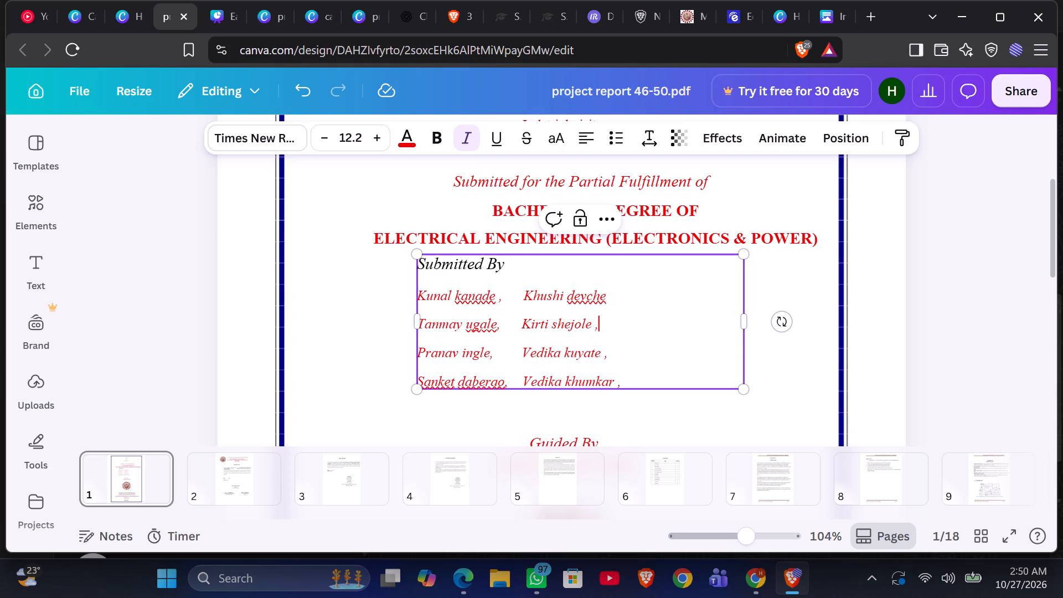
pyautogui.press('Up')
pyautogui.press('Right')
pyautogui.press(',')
# Start a third name column on the first name line, spaced after the comma, with the student's first name "samrudhi".
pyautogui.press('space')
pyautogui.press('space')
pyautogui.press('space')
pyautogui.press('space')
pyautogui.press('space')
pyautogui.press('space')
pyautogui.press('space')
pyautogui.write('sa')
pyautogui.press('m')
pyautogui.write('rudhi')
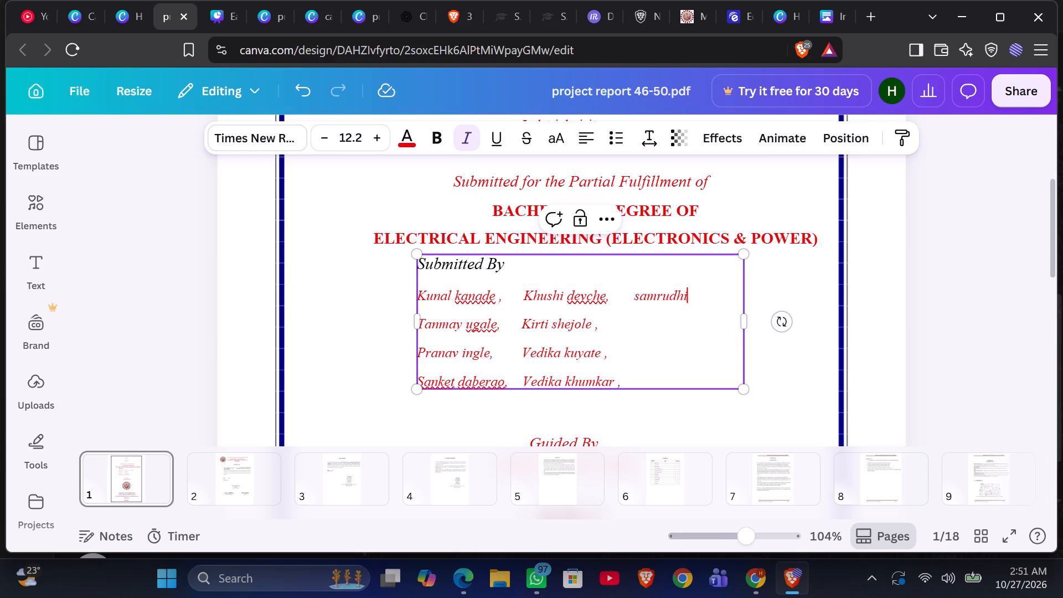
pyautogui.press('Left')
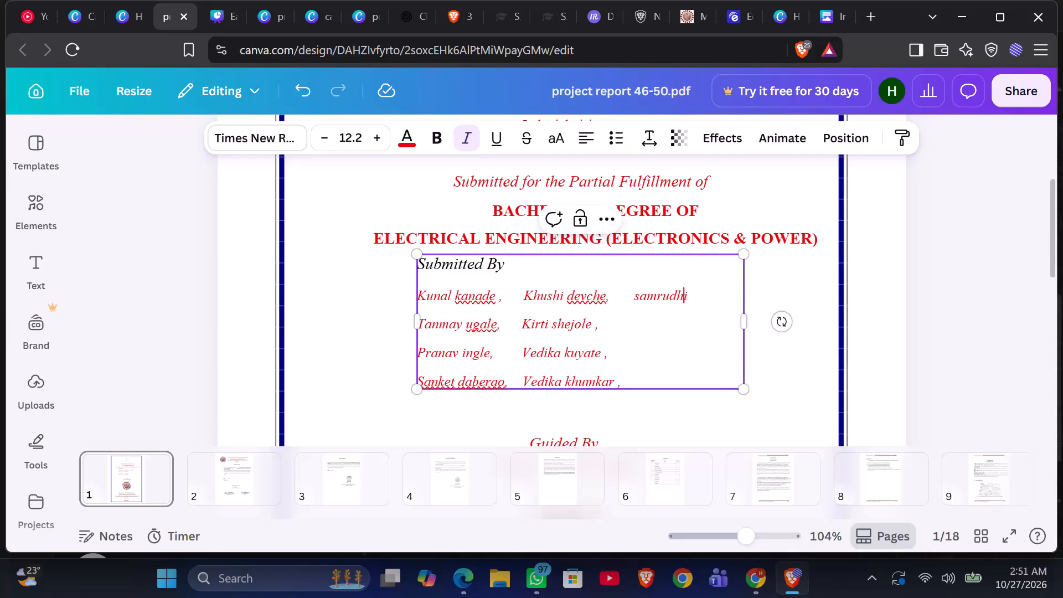
# Capitalise the first letter of the third-column student's first name on the first name line.
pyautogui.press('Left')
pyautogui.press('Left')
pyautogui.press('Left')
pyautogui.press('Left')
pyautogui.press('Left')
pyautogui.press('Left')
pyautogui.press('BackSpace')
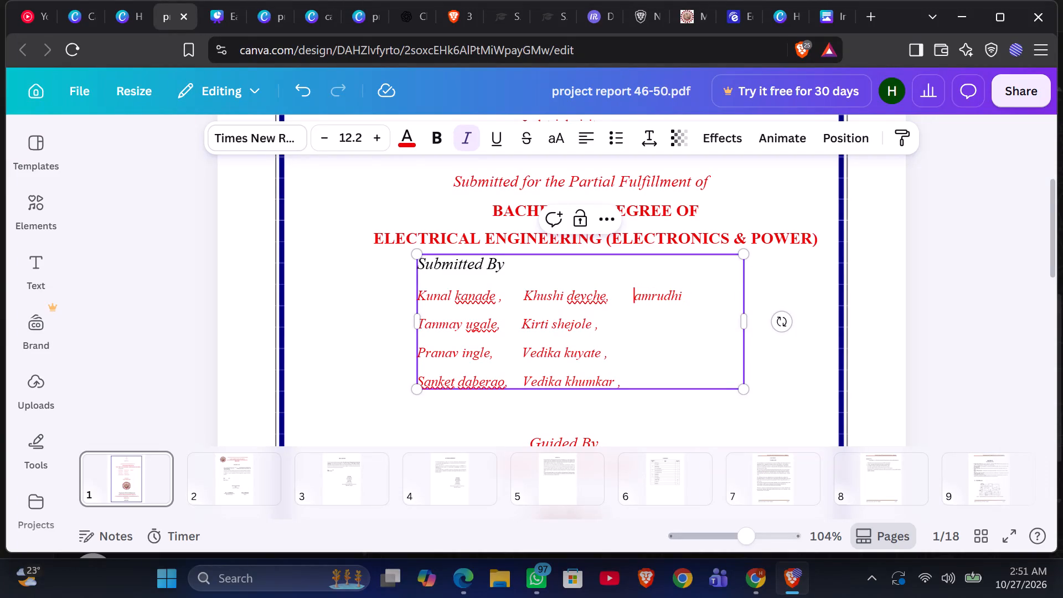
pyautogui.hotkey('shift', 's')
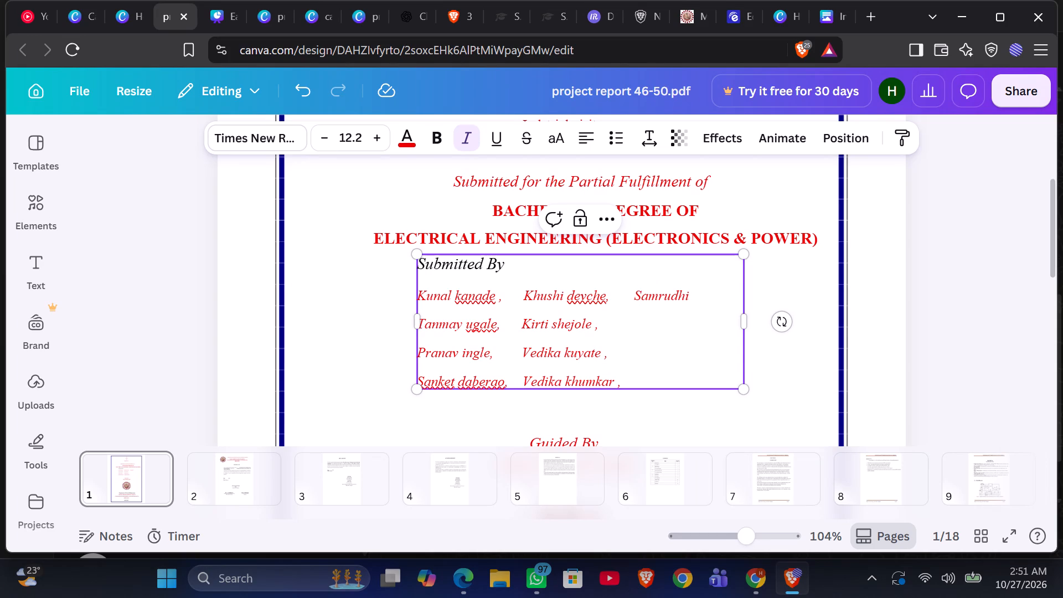
# Add the surname after the third-column student's first name on the first name line.
pyautogui.click(691, 294)
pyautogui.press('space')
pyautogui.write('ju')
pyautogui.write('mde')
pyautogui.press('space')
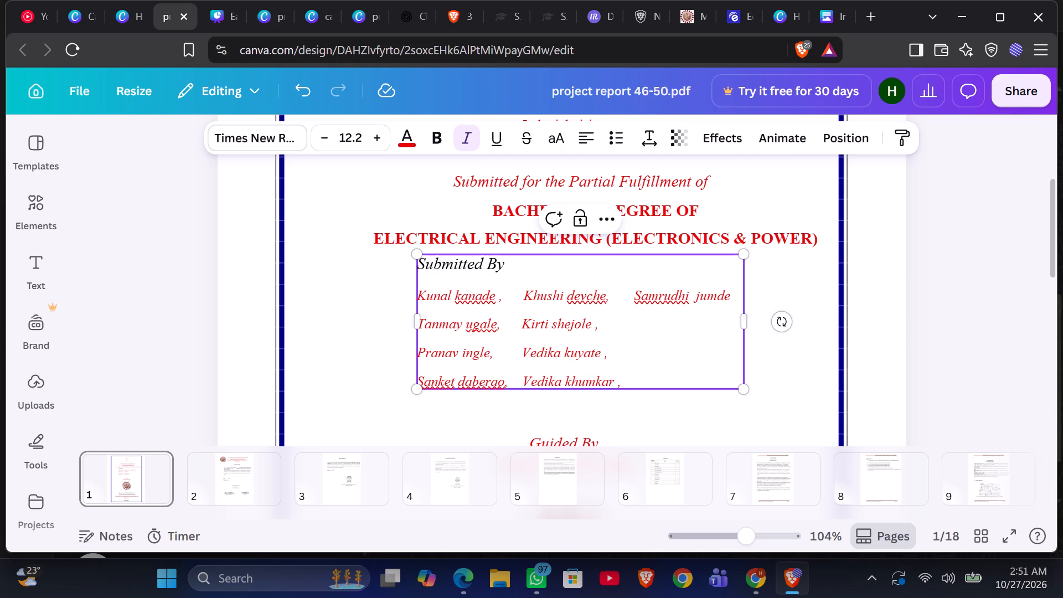
# Add spaces after the second-column name on the second line, up to the start of the third name column.
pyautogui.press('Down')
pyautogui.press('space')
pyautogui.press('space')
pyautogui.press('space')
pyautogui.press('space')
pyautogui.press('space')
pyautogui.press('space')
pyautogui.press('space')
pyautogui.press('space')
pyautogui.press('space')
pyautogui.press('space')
# Enter the third-column student's first name, capitalised, and surname on the second name line of the "Submitted By" list.
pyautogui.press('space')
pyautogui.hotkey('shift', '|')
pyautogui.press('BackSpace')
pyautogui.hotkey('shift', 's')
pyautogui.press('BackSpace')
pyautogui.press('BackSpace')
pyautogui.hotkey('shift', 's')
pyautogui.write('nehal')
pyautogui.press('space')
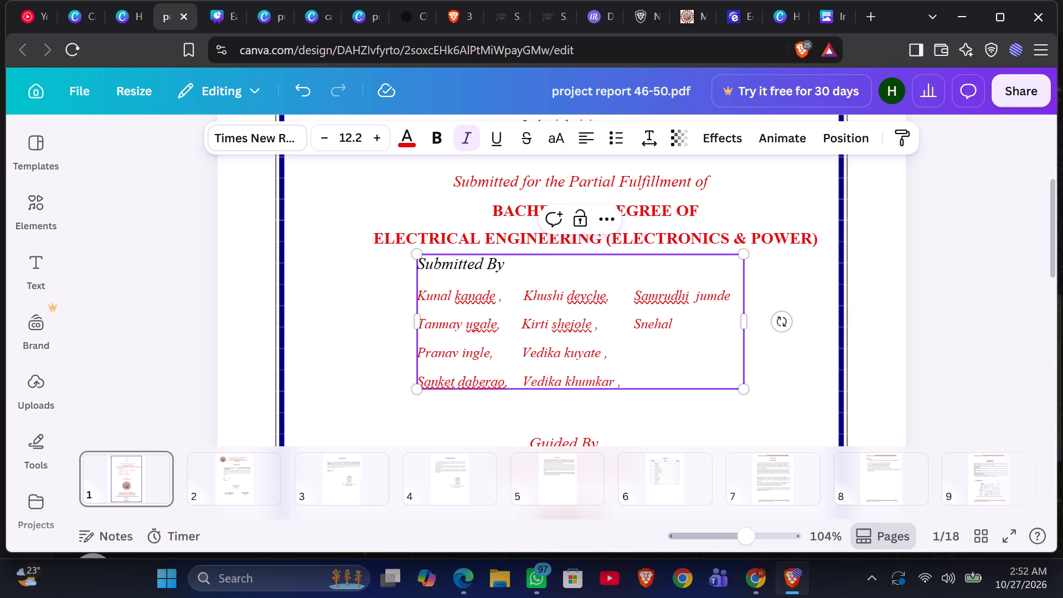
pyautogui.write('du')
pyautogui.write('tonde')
# Space the third name line out to the third column and enter another student's first name there in lowercase.
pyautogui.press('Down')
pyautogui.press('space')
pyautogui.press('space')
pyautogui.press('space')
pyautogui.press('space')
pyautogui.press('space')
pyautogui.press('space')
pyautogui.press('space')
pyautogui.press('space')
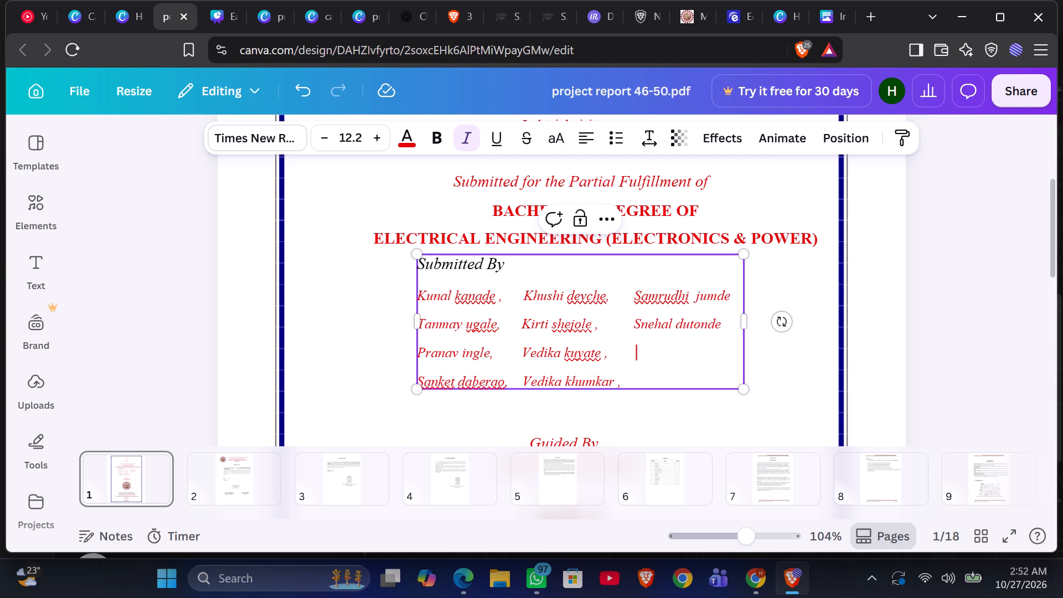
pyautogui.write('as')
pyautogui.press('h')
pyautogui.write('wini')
# Capitalise the first letter of the third-column student's first name on the third name line.
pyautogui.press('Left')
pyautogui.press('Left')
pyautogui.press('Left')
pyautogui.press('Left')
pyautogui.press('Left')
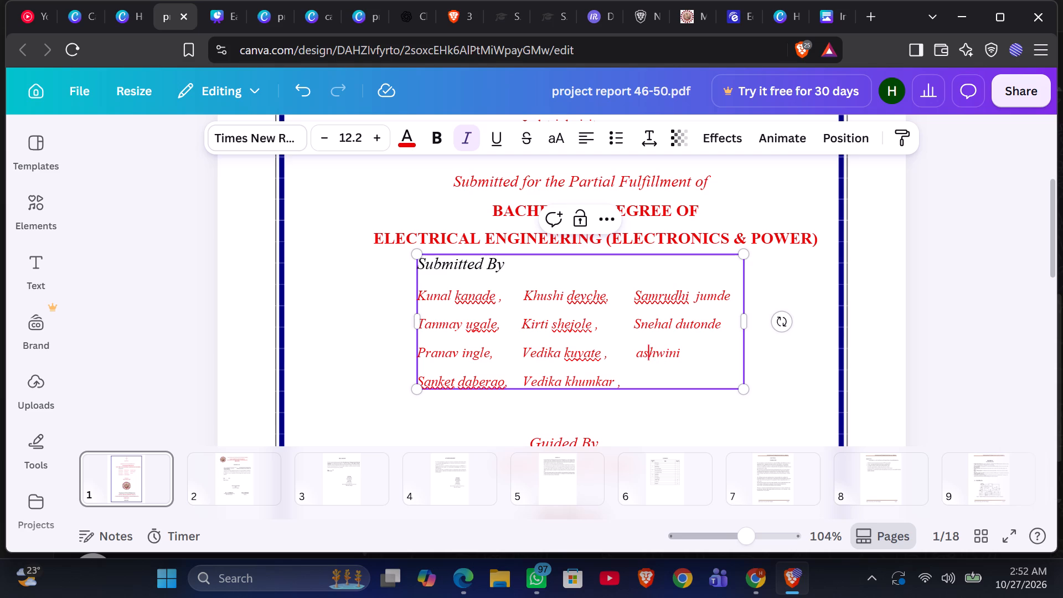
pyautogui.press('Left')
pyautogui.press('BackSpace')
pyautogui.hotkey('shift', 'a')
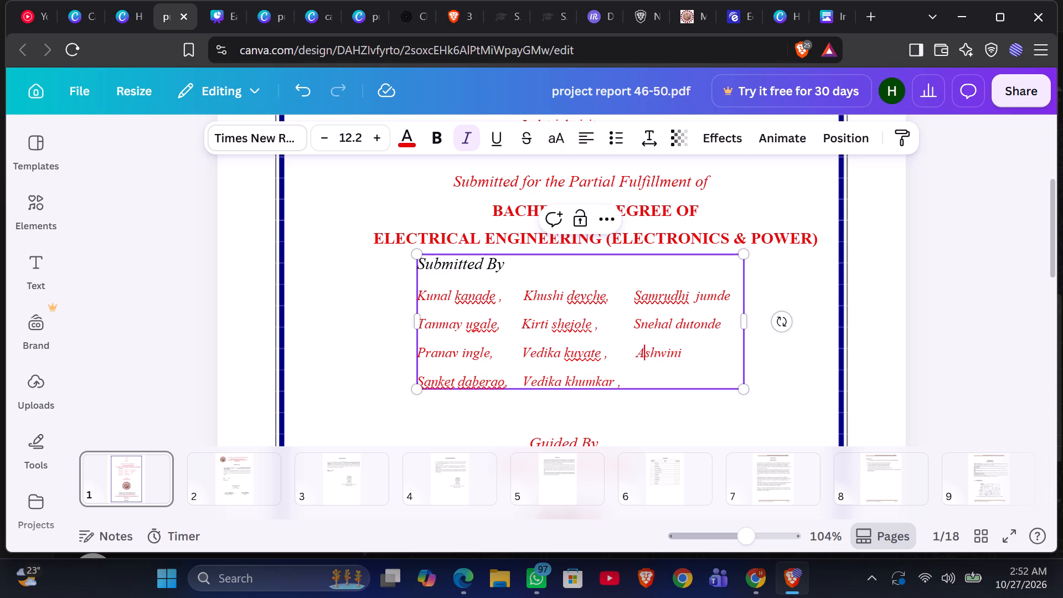
# Add the surname in lowercase after the third-column student's first name on the third name line.
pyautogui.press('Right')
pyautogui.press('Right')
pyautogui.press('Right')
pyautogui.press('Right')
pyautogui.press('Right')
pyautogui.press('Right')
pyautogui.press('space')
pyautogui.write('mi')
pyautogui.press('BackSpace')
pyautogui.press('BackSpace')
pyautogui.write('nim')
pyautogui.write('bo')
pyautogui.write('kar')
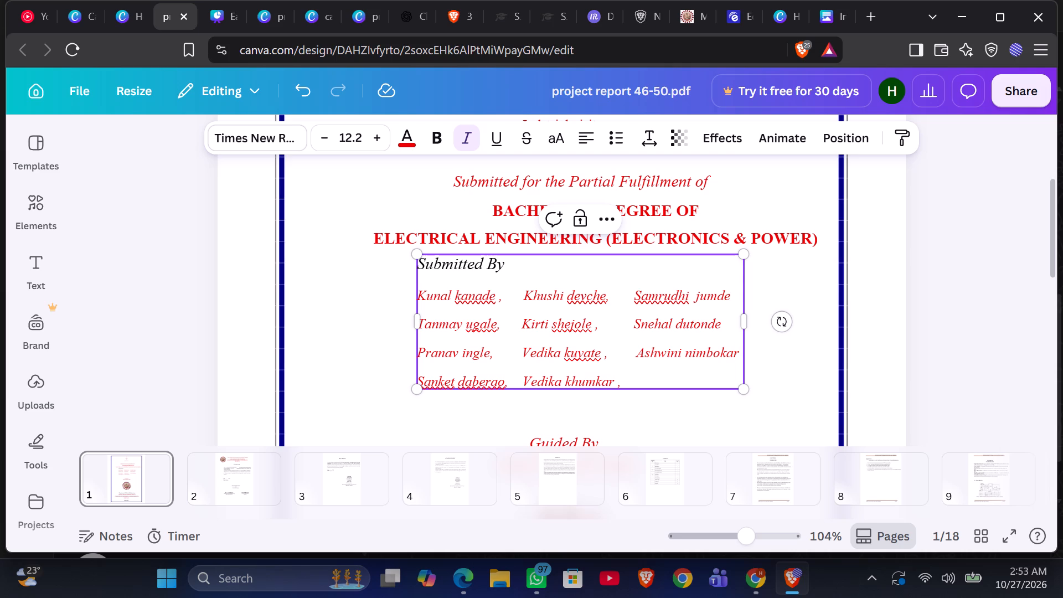
# Add four spaces after the second-column name on the fourth line, up to the start of the third name column.
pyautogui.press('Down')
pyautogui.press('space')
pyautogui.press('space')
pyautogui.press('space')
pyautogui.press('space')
# Enter another student's full name in the third column of the fourth name line.
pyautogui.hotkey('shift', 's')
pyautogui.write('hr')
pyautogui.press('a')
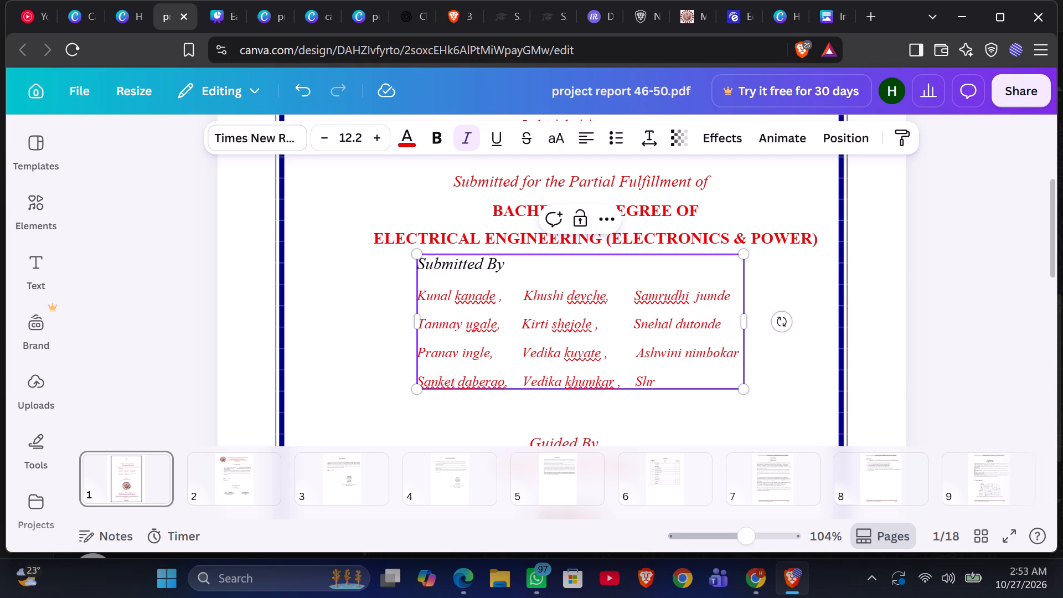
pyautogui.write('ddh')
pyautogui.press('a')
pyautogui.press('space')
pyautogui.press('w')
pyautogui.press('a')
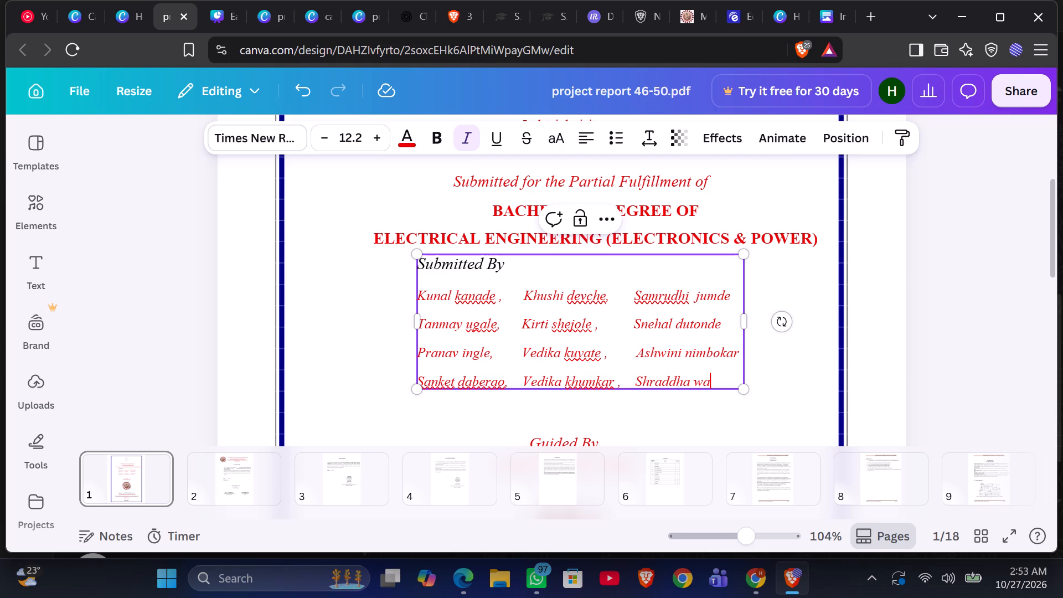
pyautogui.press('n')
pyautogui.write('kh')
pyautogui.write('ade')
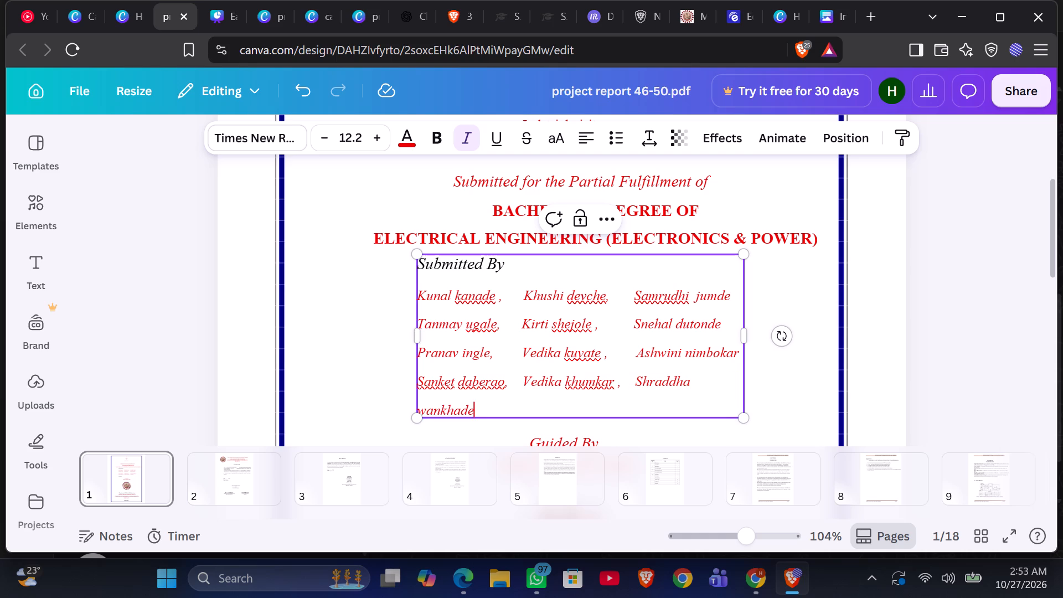
# Widen the "Submitted By" text box to about 10.7, fit the third-column surname on the fourth name line, and add a blank line below.
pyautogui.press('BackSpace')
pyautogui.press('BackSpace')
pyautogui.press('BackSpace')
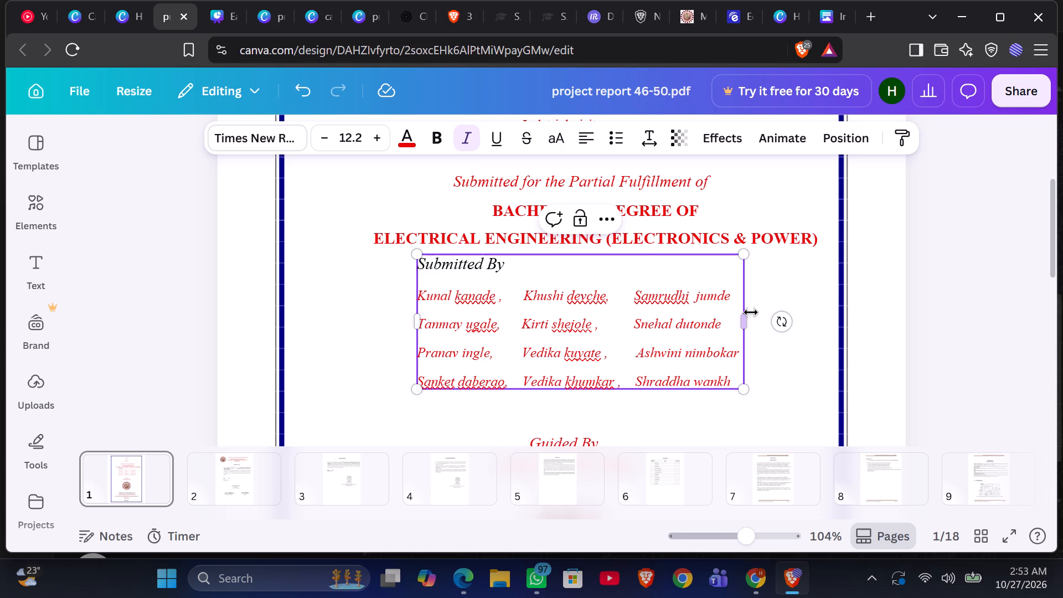
pyautogui.moveTo(748, 317); pyautogui.dragTo(775, 317)
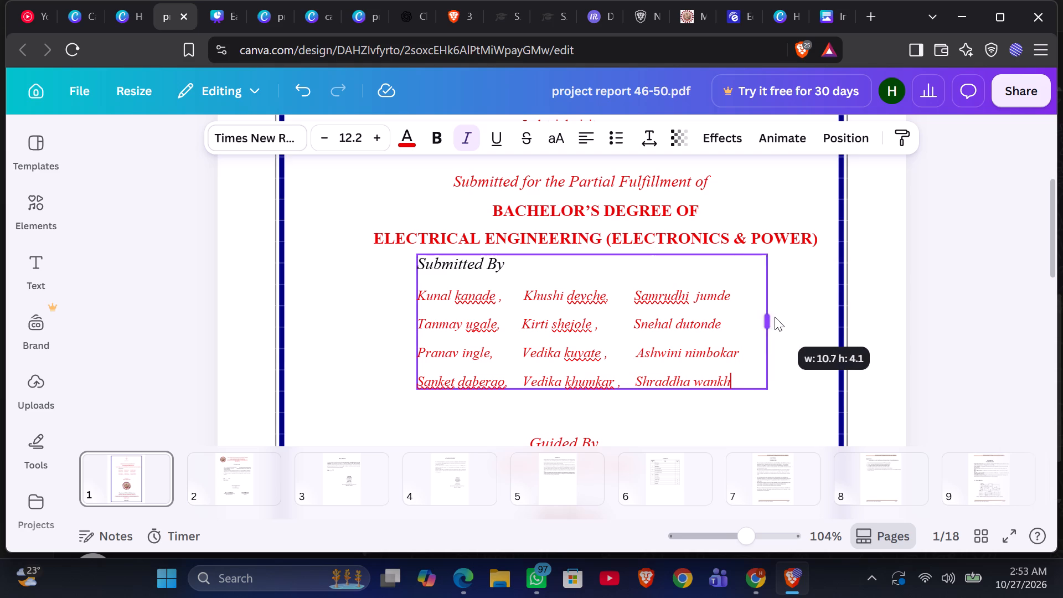
pyautogui.moveTo(775, 317); pyautogui.dragTo(775, 317)
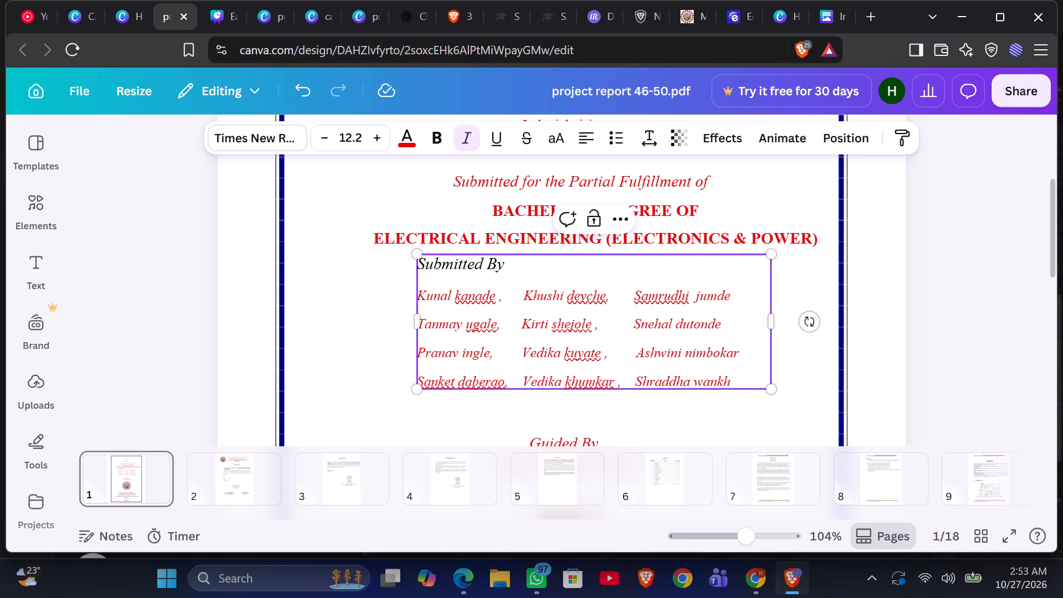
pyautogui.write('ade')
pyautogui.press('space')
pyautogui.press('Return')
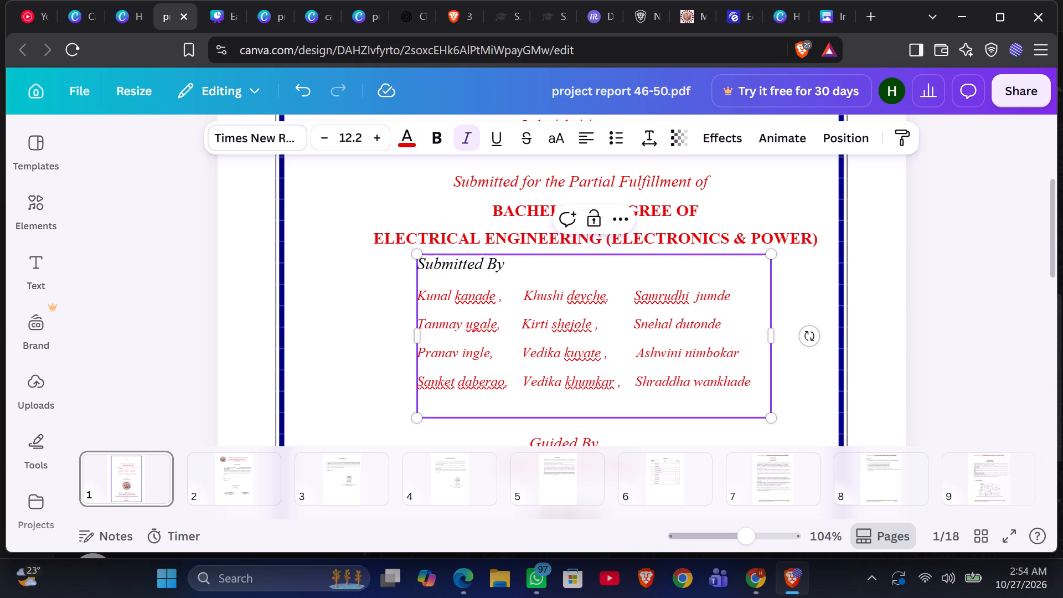
# Space the fifth name line out to the second column and enter another student's full name there in lowercase.
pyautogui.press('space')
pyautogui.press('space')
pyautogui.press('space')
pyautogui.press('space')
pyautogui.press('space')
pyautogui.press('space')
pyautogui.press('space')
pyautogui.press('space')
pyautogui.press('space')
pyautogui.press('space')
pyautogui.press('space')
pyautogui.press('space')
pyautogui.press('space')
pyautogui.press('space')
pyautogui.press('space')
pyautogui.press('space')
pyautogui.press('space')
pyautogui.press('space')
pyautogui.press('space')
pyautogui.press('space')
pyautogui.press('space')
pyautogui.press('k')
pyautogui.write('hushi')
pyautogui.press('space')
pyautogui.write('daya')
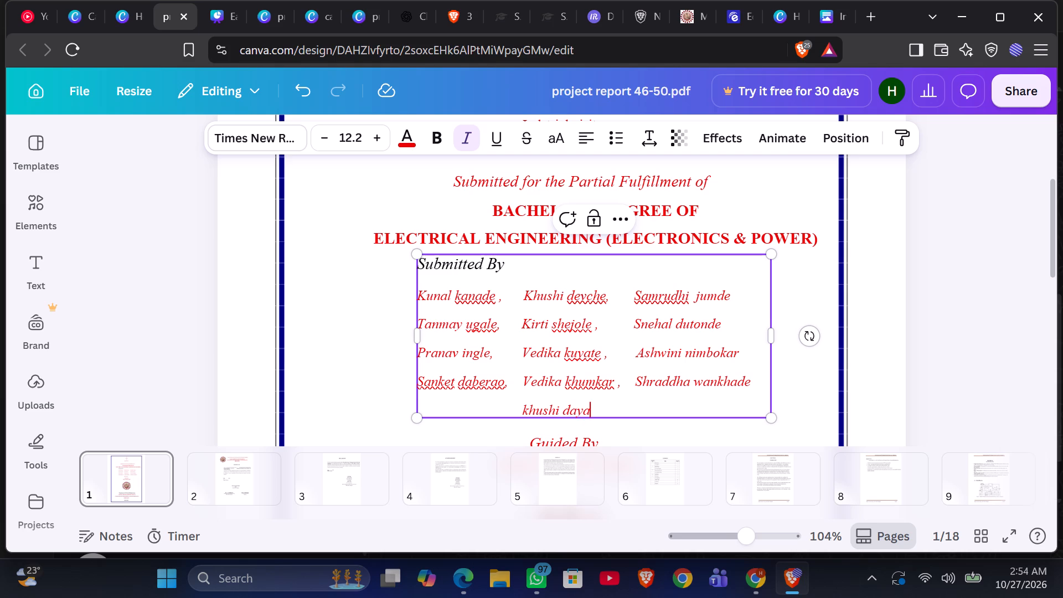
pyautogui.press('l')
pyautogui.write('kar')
# Extend the "Submitted By" text box slightly at its left edge so the student list starts further left.
pyautogui.scroll(-1, 603, 420)
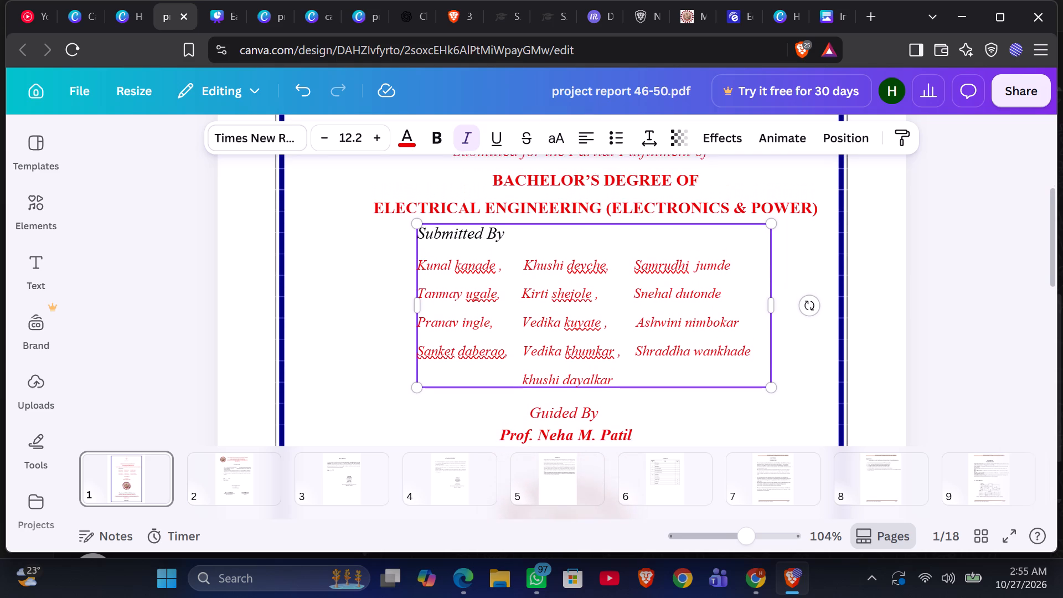
pyautogui.moveTo(414, 310); pyautogui.dragTo(397, 307)
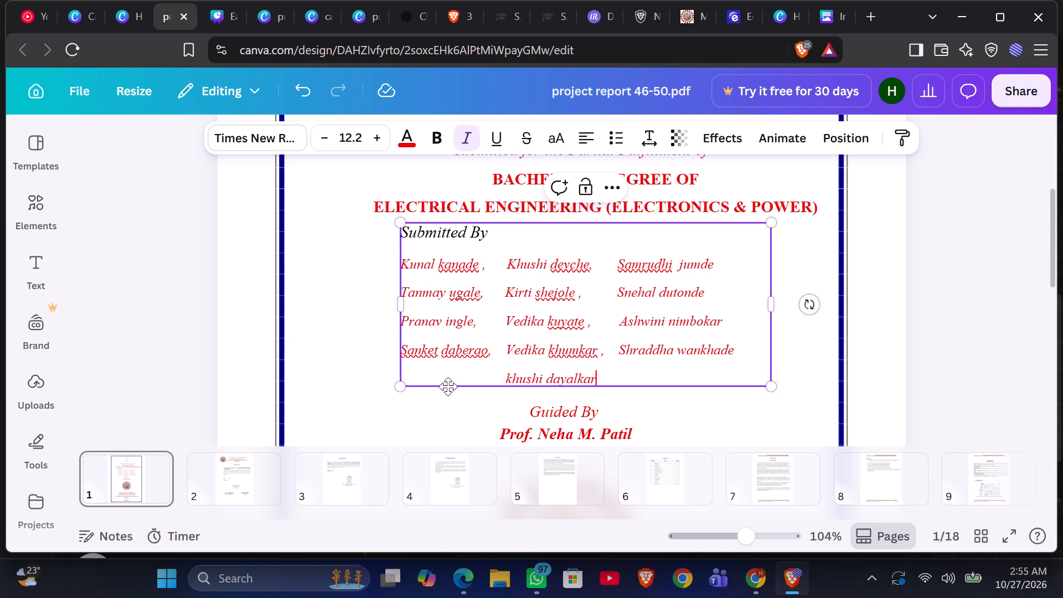
# Resize the "Indstrial visit" title text box proportionally to about 8.9 wide, giving a font size of 12.1.
pyautogui.scroll(-1, 458, 394)
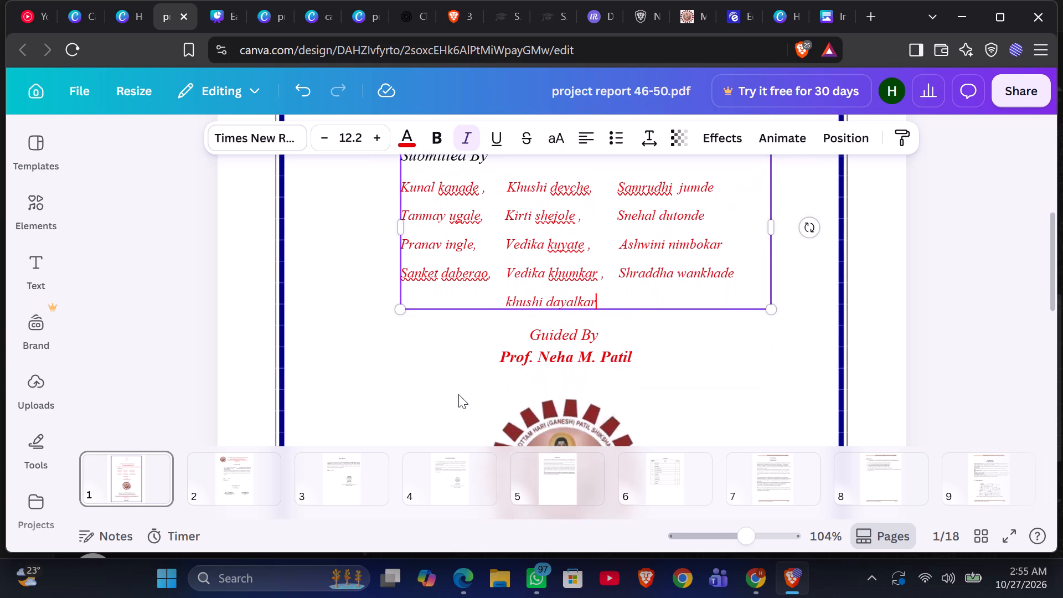
pyautogui.scroll(-1, 458, 394)
pyautogui.scroll(1, 458, 394)
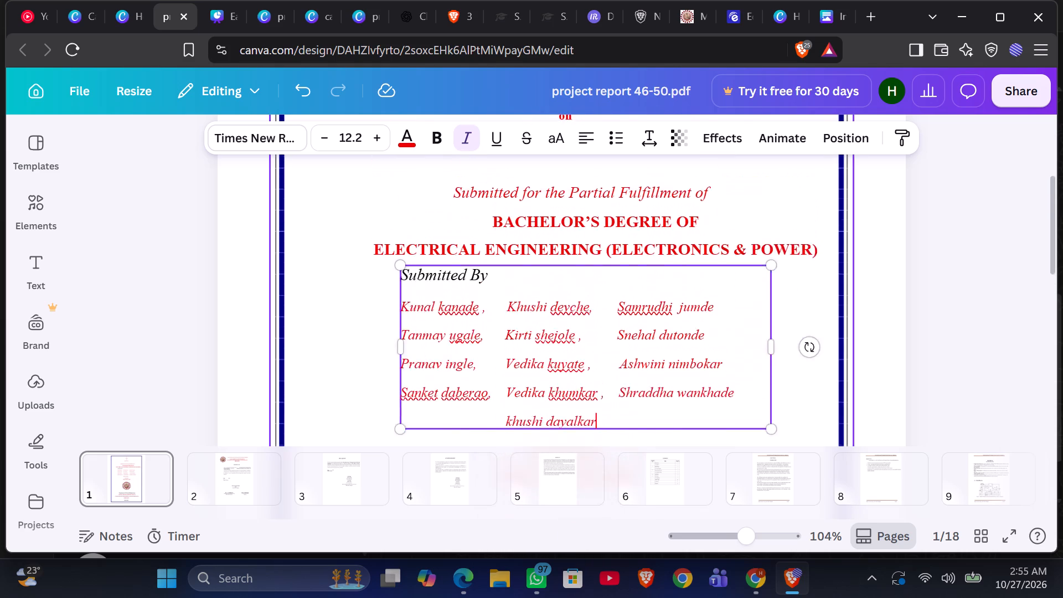
pyautogui.scroll(1, 458, 394)
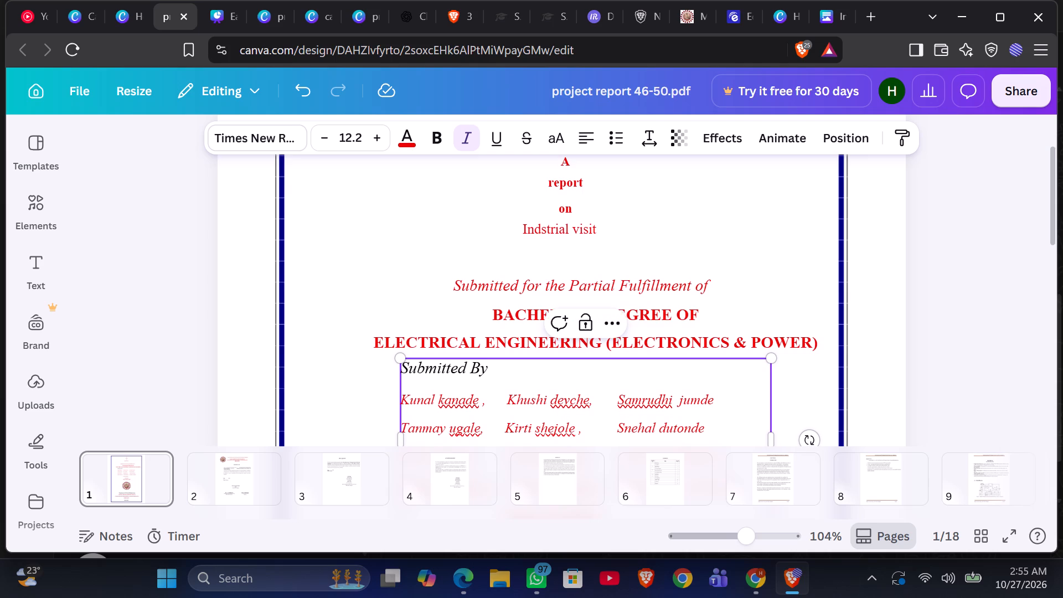
pyautogui.scroll(1, 458, 394)
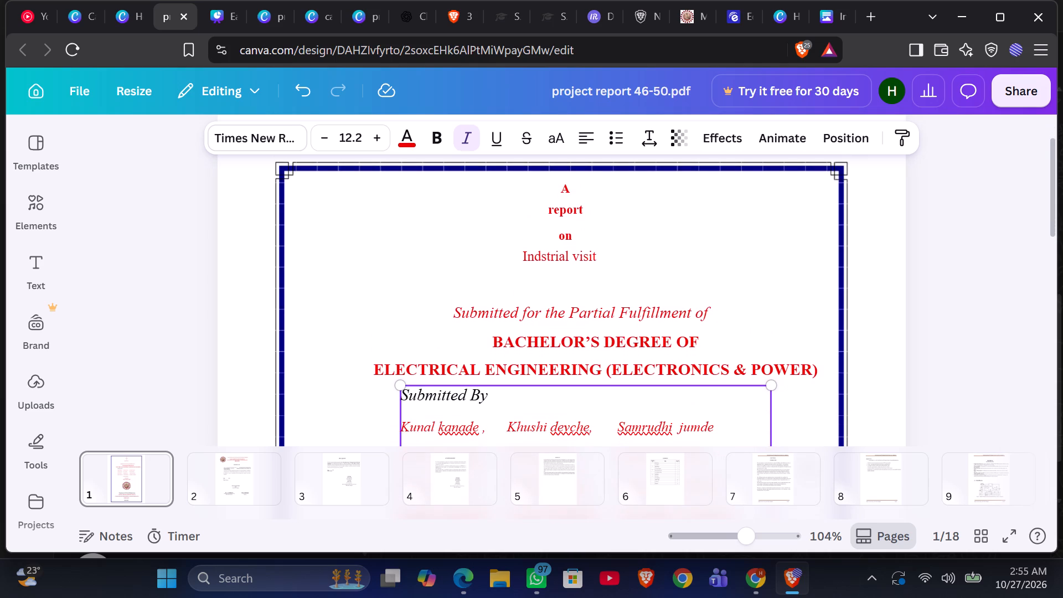
pyautogui.scroll(1, 458, 394)
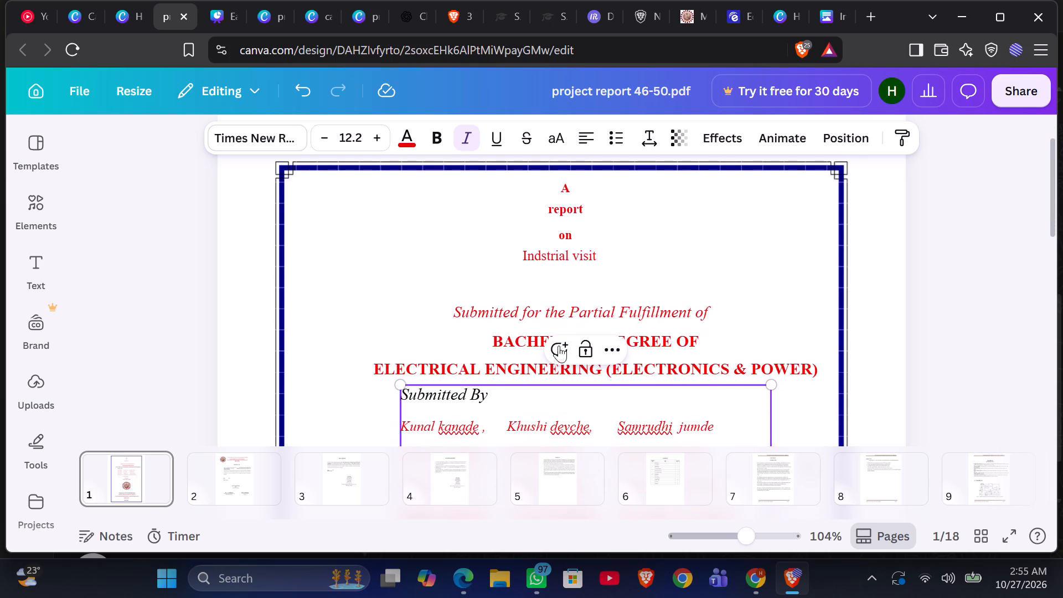
pyautogui.click(546, 262)
pyautogui.click(546, 262)
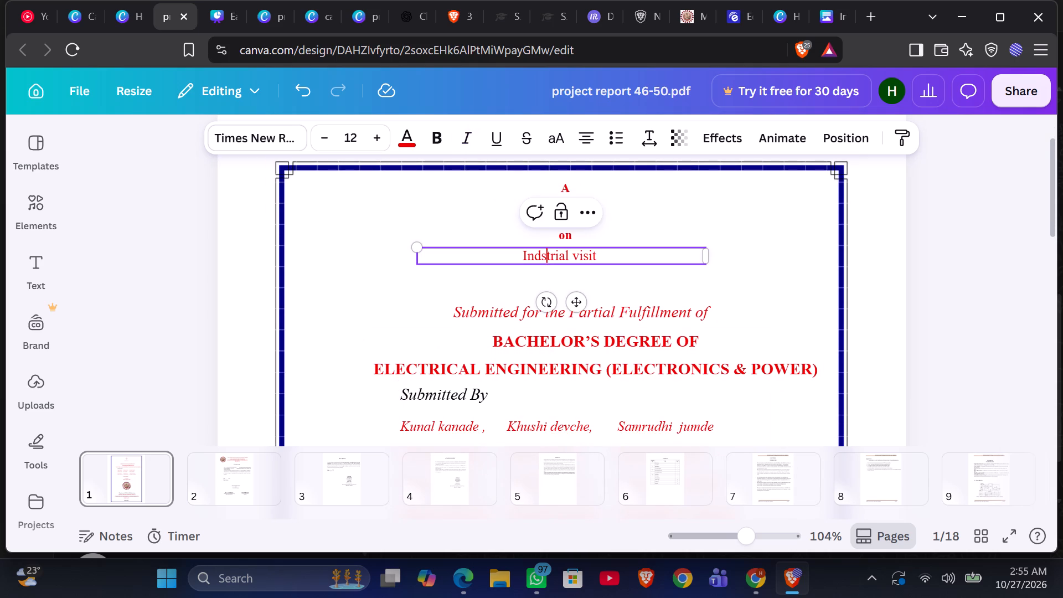
pyautogui.click(601, 257)
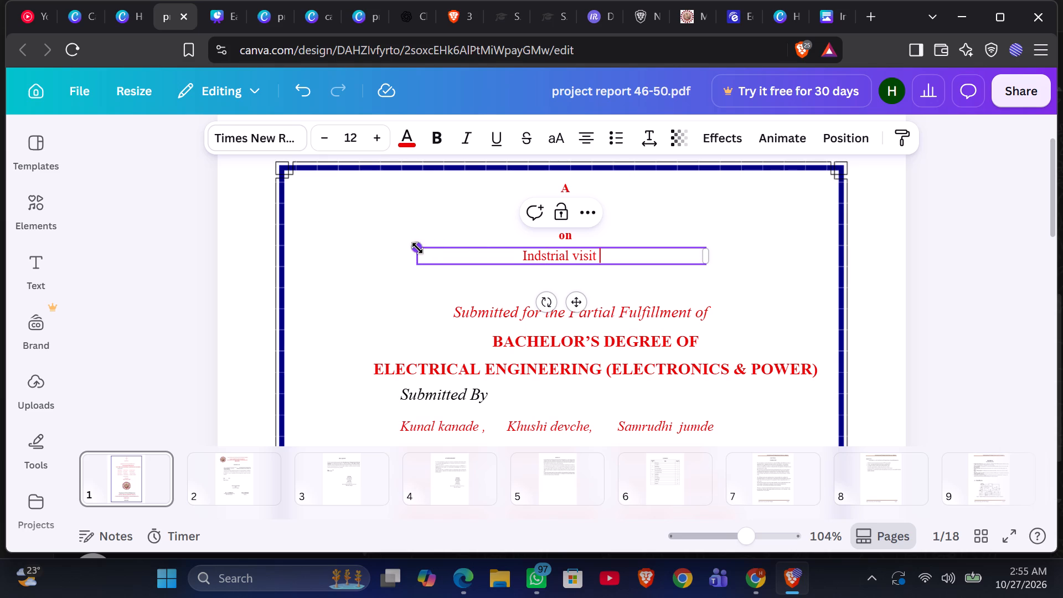
pyautogui.moveTo(417, 248); pyautogui.dragTo(436, 254)
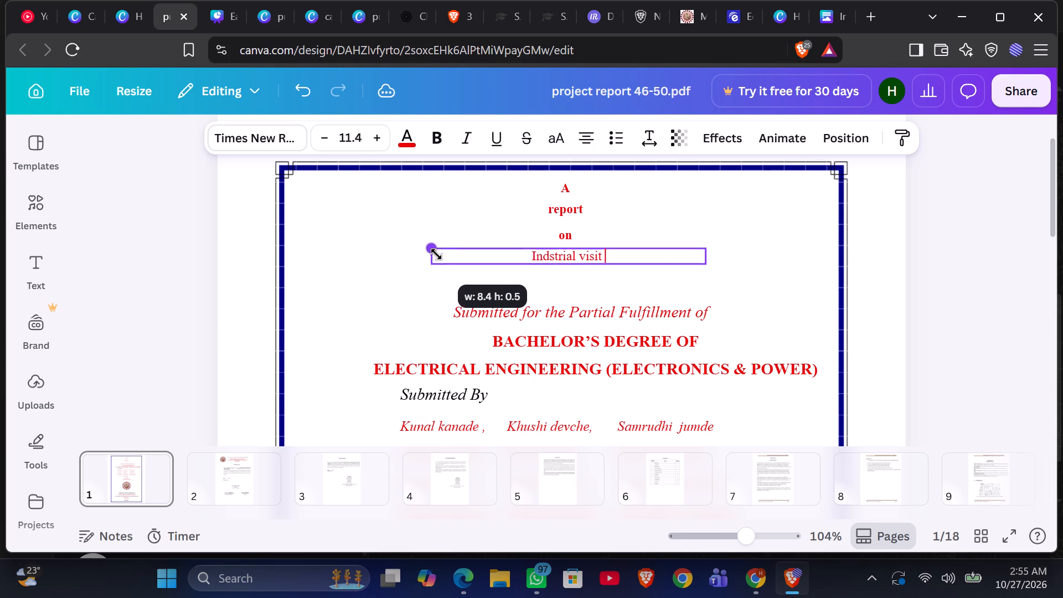
pyautogui.moveTo(436, 254); pyautogui.dragTo(415, 249)
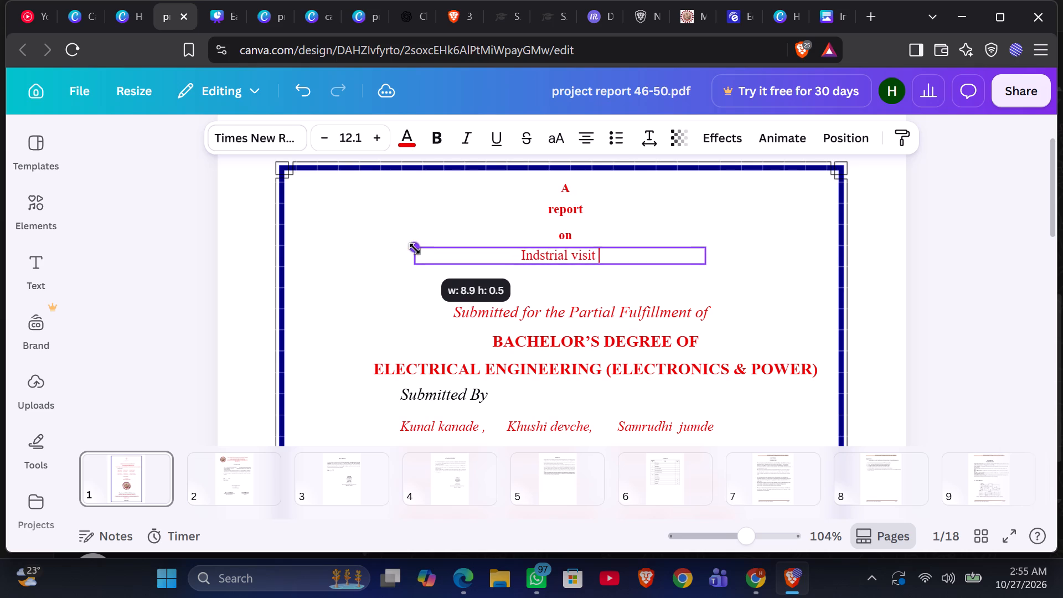
pyautogui.moveTo(415, 249); pyautogui.dragTo(415, 243)
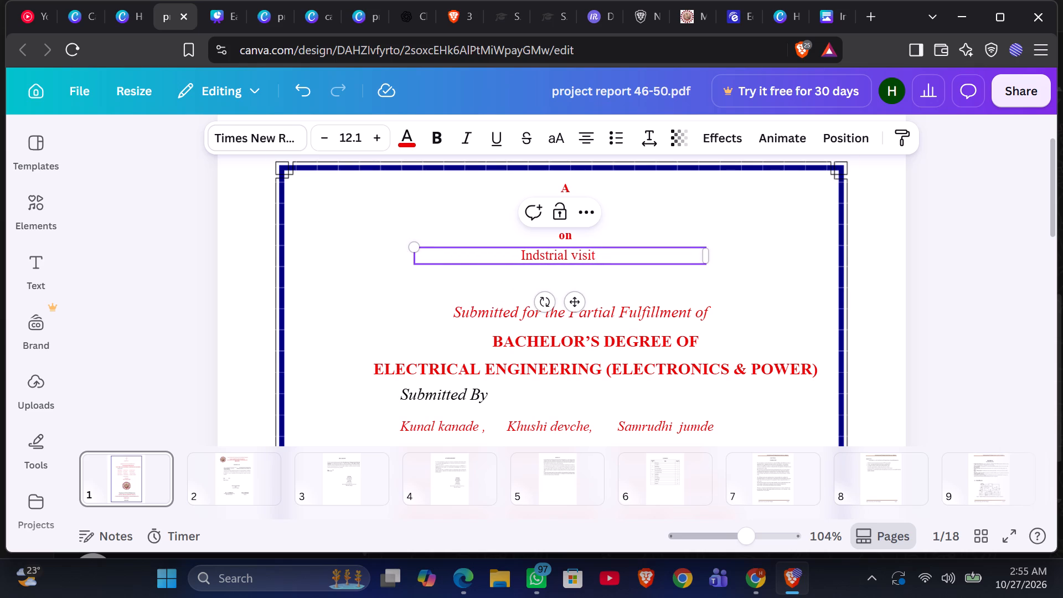
pyautogui.click(663, 208)
# Move the "Indstrial visit" title slightly down, away from the word "on" above it.
pyautogui.click(575, 251)
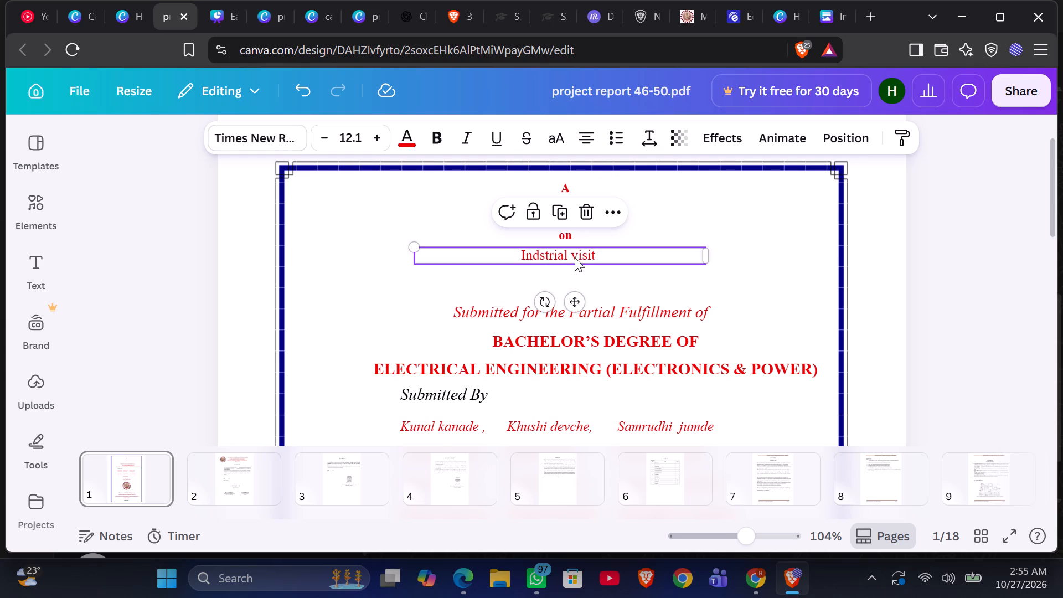
pyautogui.moveTo(575, 256); pyautogui.dragTo(576, 266)
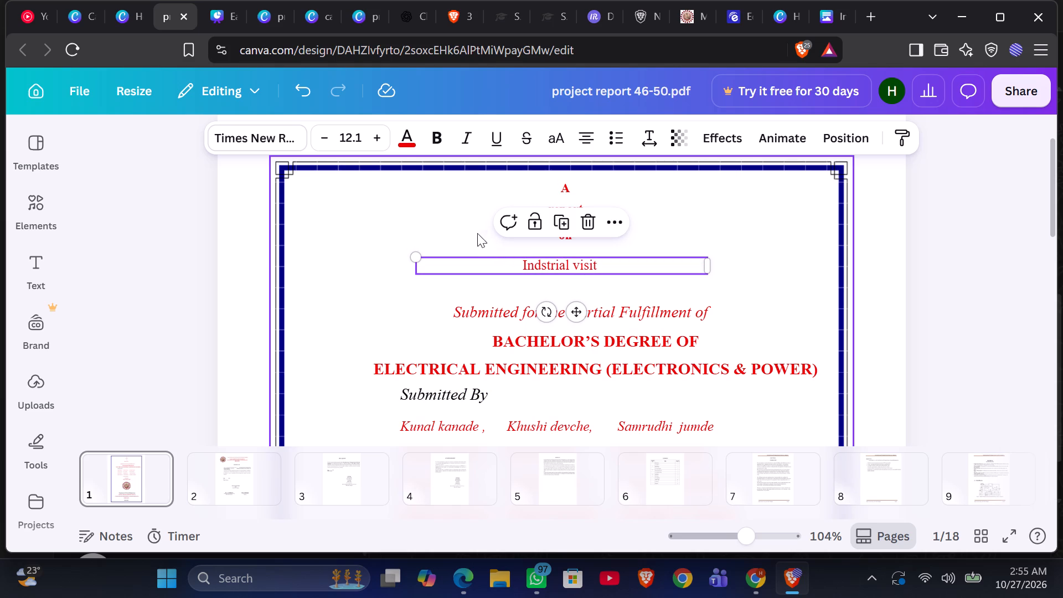
# Make the "Indstrial visit" title bold.
pyautogui.click(439, 135)
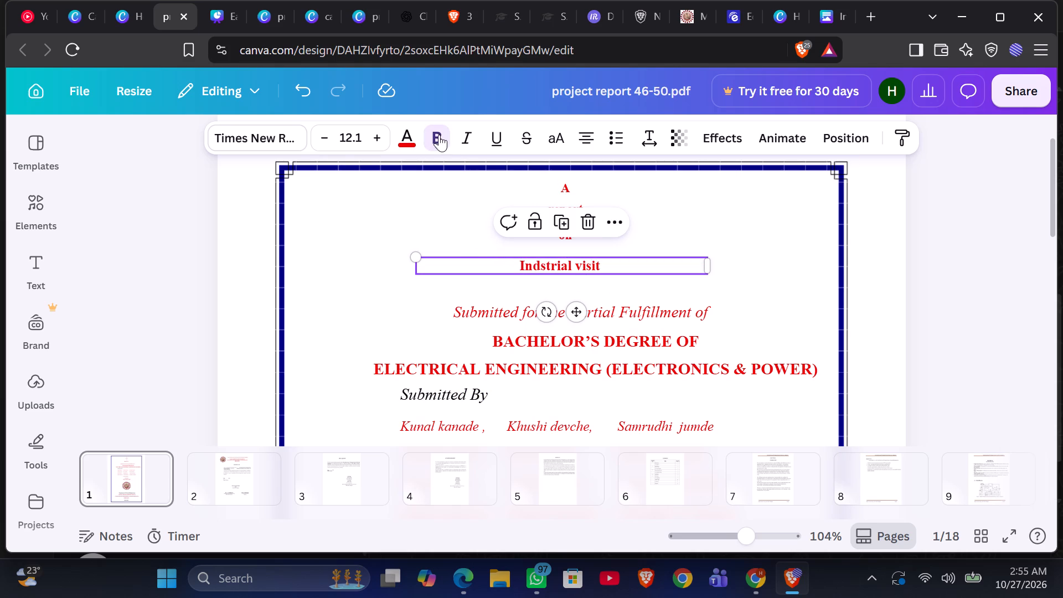
pyautogui.click(475, 185)
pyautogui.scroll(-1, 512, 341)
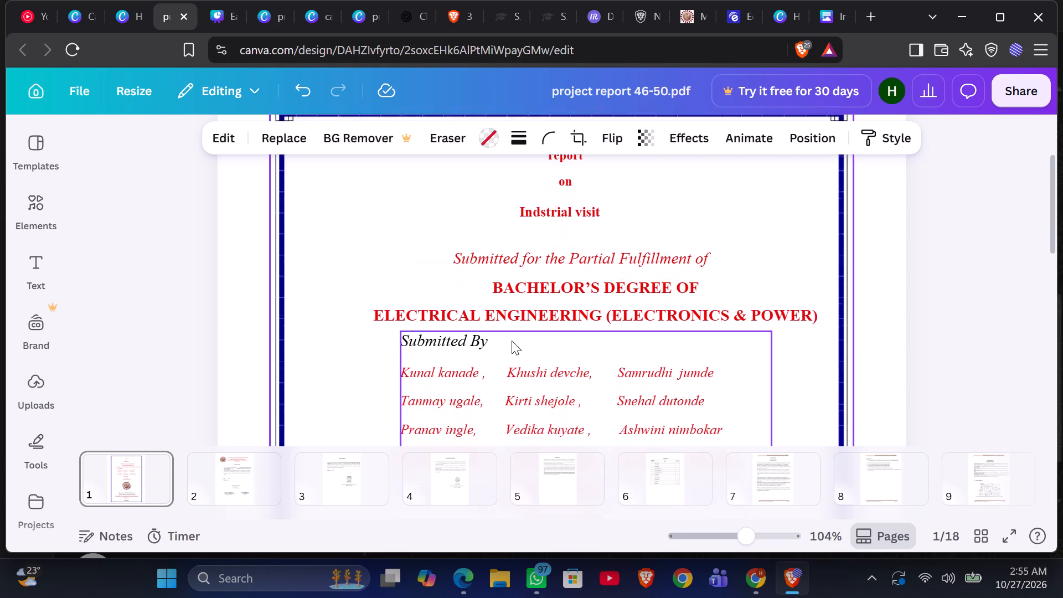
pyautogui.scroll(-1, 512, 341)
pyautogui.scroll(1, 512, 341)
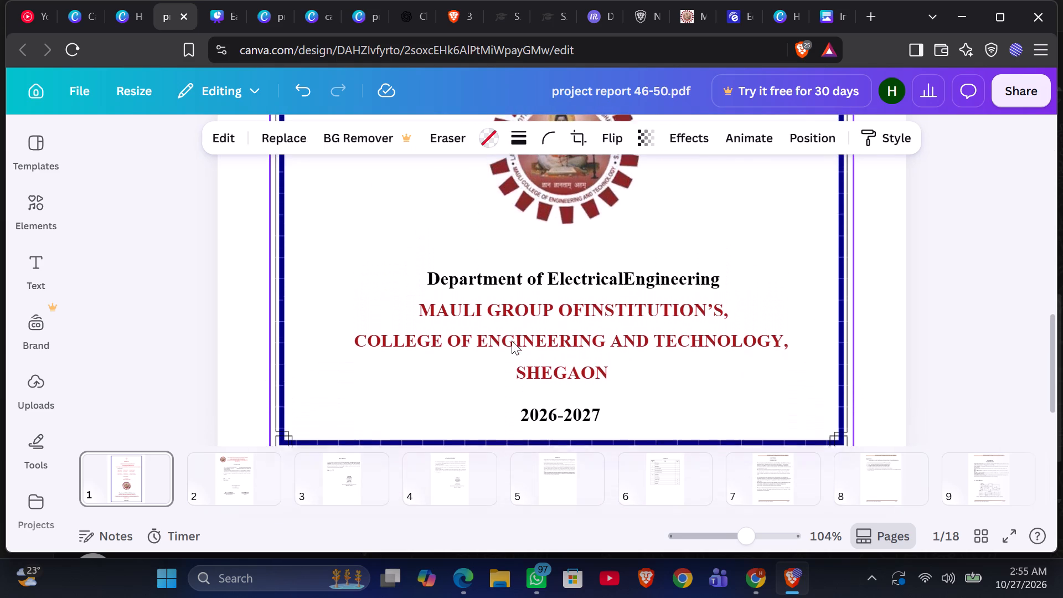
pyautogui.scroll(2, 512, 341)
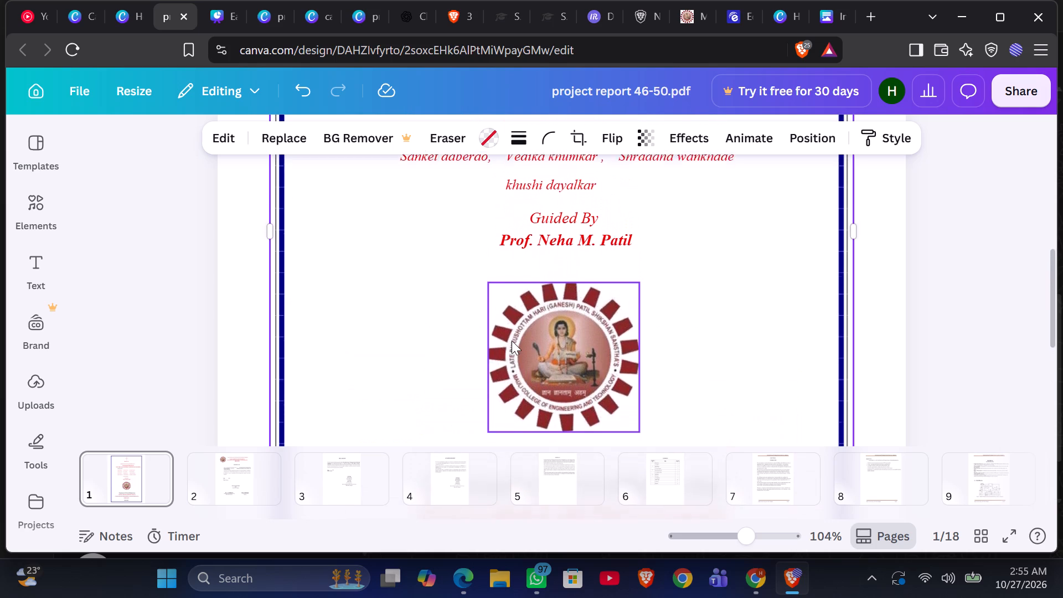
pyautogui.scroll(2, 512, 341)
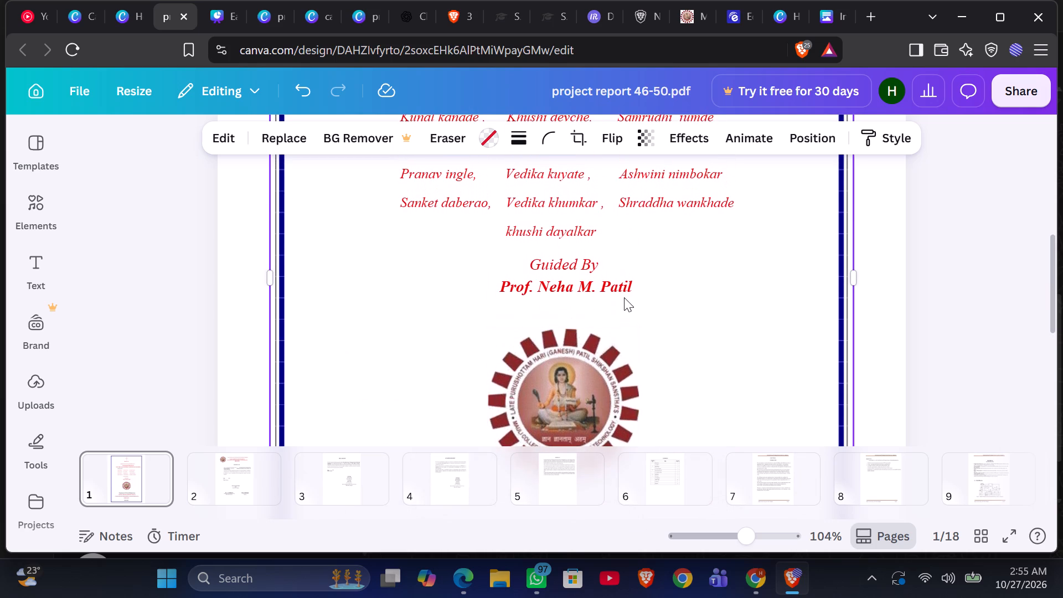
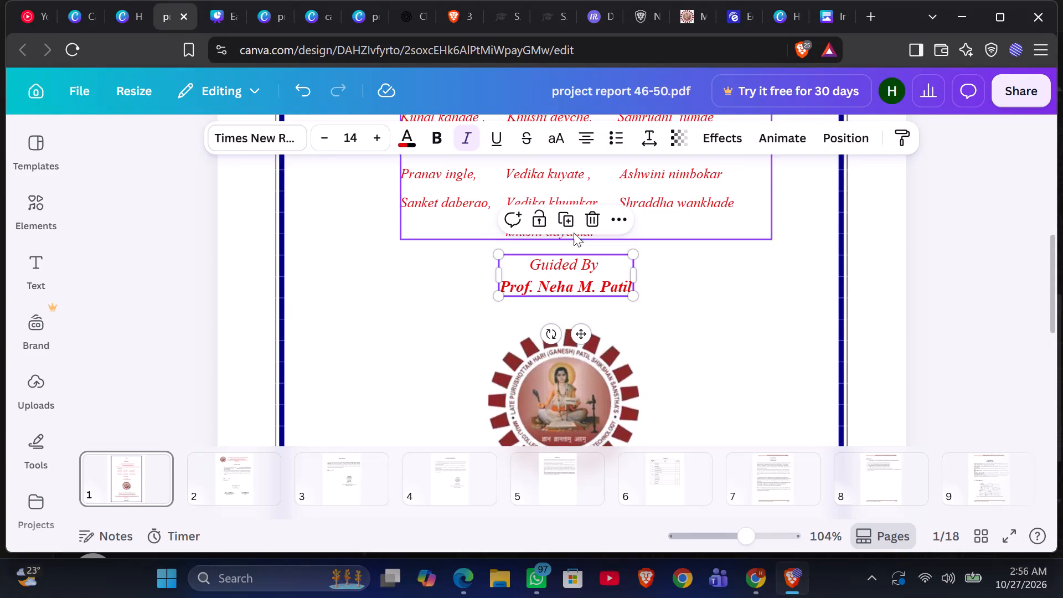
# Delete the "Guided By" text box with the professor's name below the student list on the cover.
pyautogui.click(590, 218)
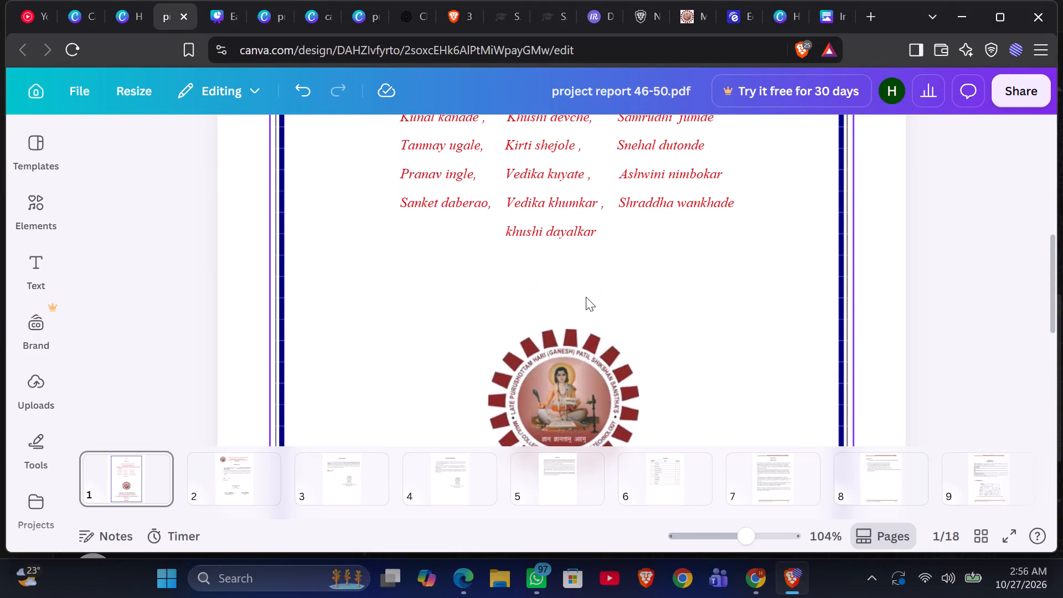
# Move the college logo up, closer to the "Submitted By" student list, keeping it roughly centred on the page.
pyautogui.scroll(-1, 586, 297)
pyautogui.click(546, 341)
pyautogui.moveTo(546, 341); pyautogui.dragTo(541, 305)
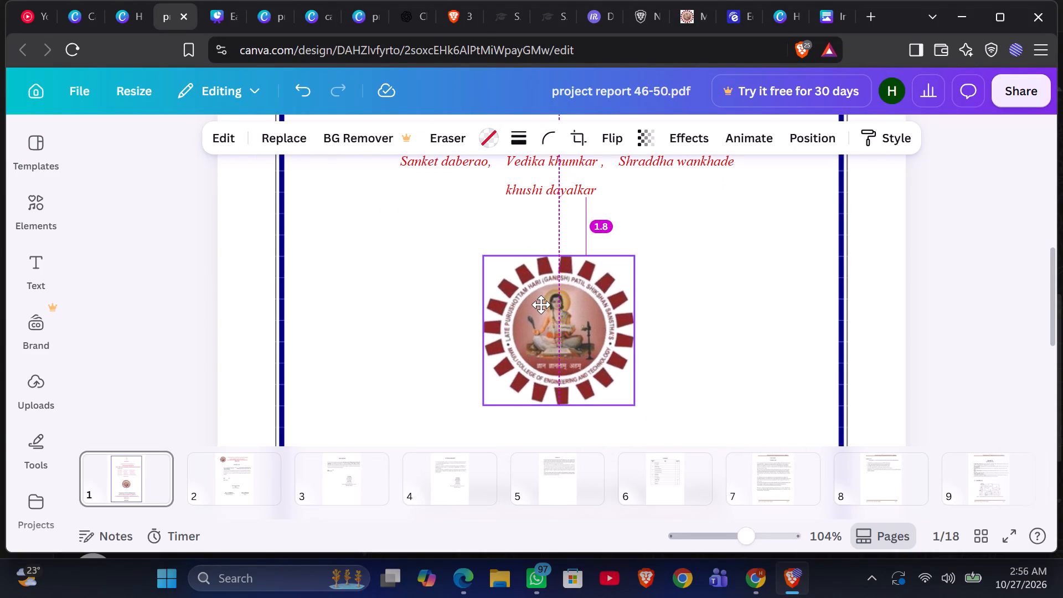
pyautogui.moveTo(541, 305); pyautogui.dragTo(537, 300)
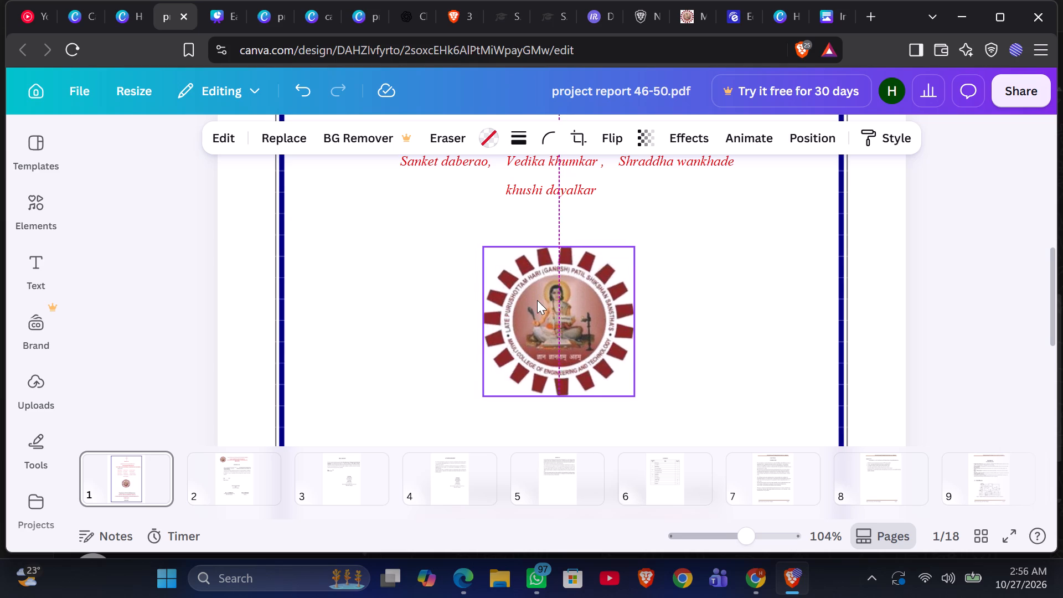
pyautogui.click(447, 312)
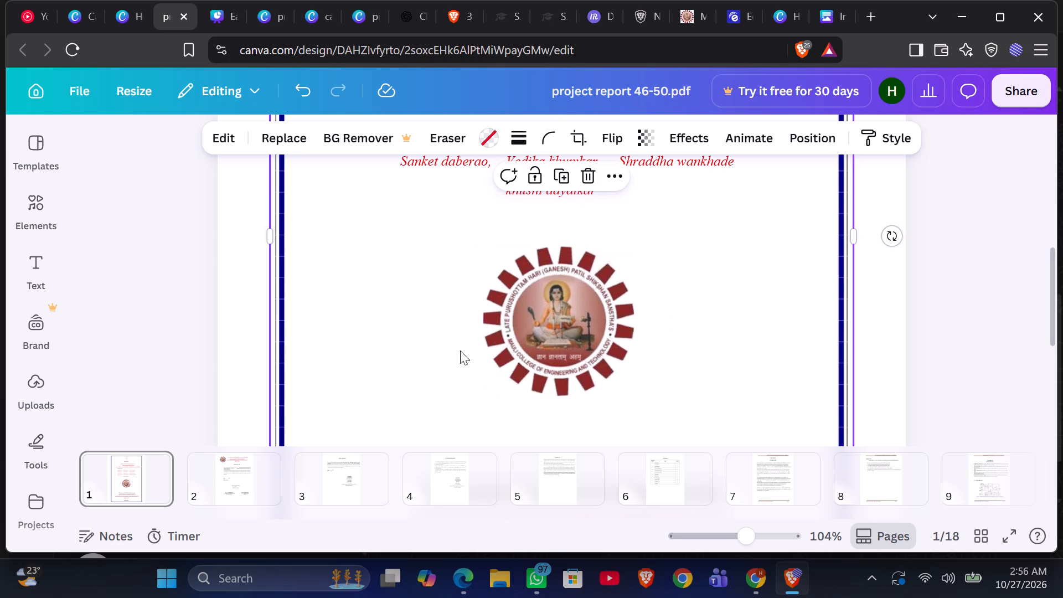
# Review the cover layout from the "Indstrial visit" title through the student list to the college logo.
pyautogui.scroll(2, 461, 350)
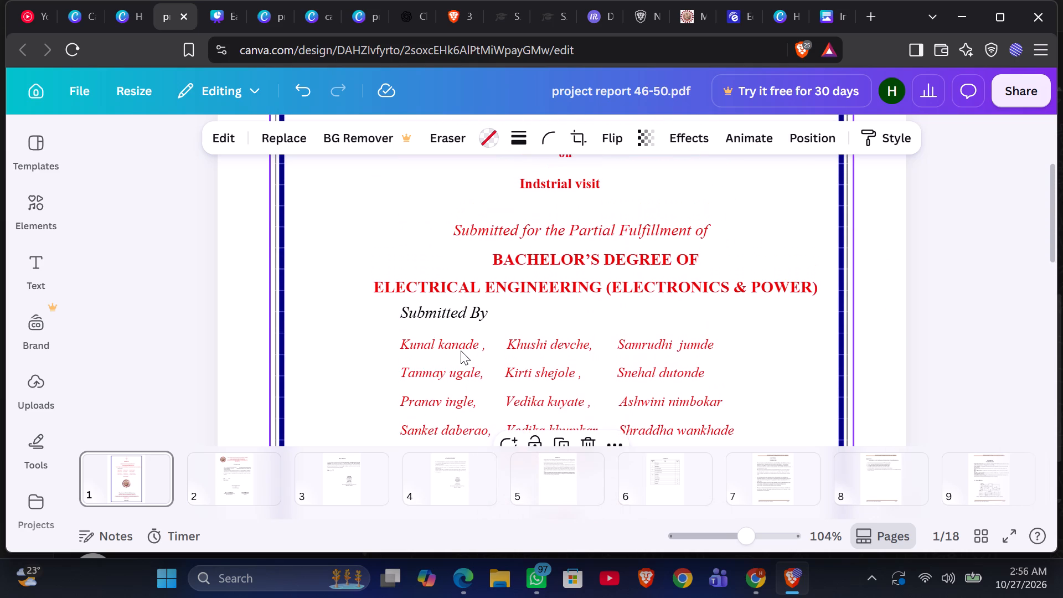
pyautogui.scroll(3, 461, 350)
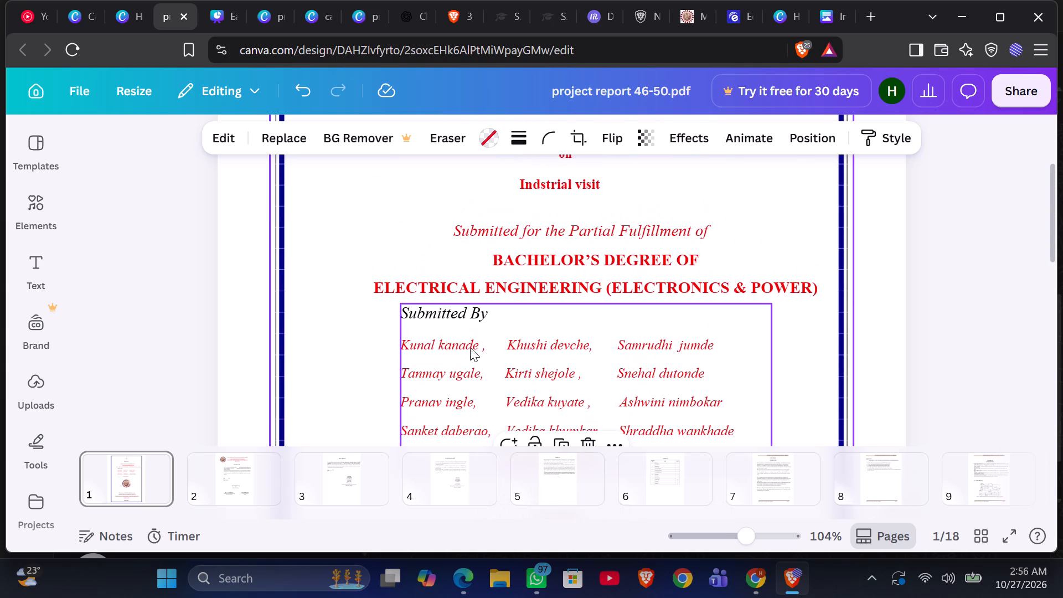
pyautogui.scroll(-1, 478, 347)
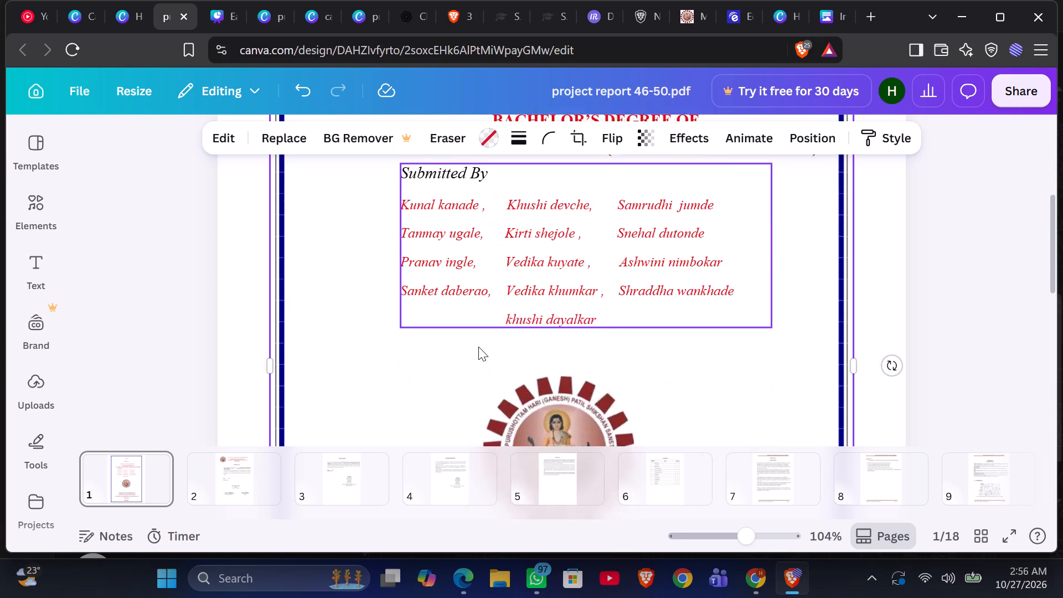
pyautogui.scroll(-1, 478, 347)
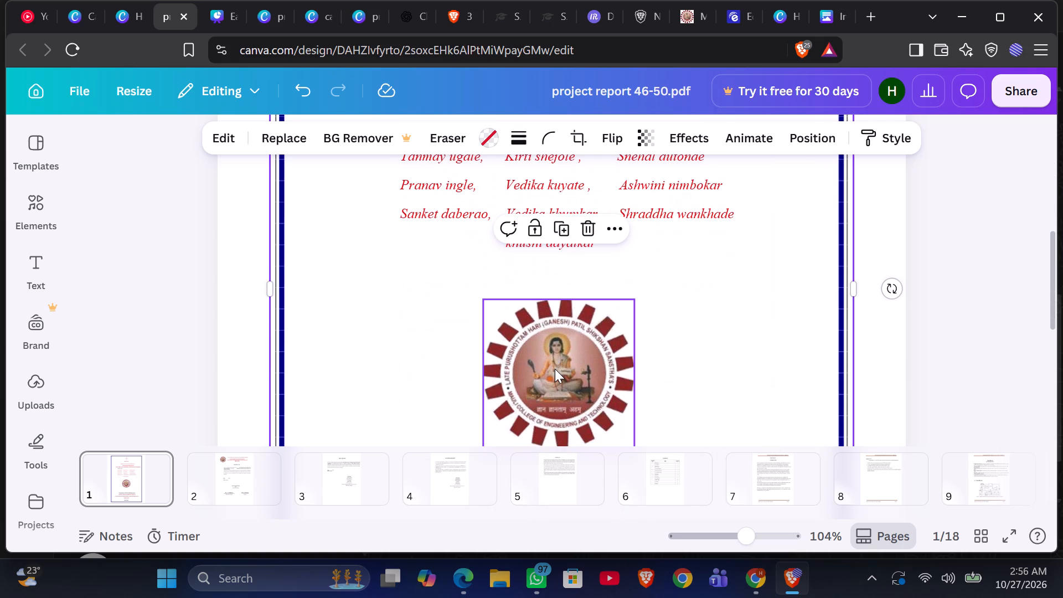
pyautogui.scroll(-1, 551, 333)
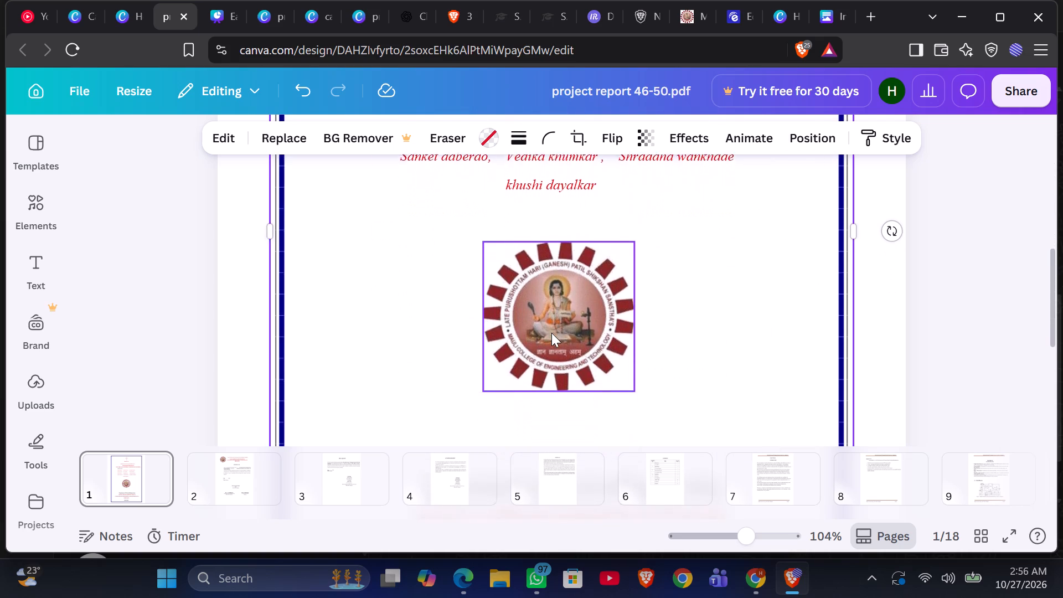
pyautogui.scroll(-2, 551, 333)
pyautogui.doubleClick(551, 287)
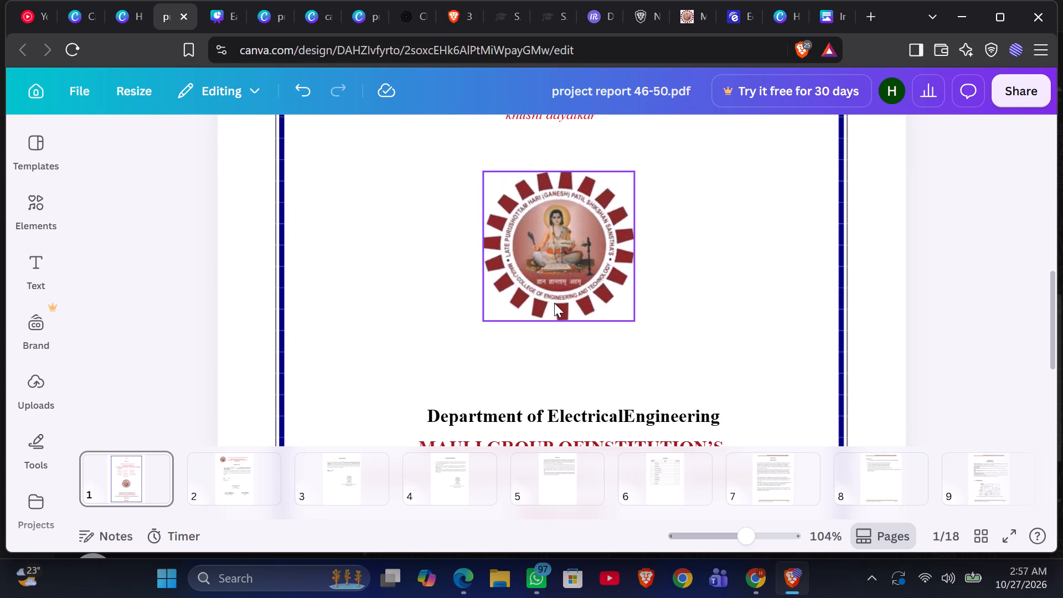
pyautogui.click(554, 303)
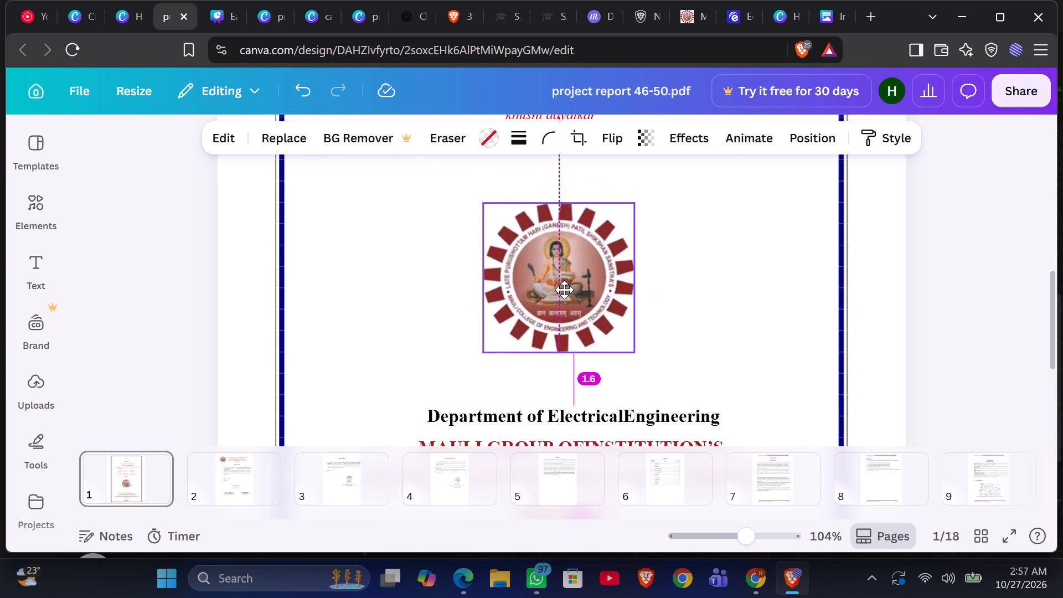
pyautogui.moveTo(564, 290); pyautogui.dragTo(566, 301)
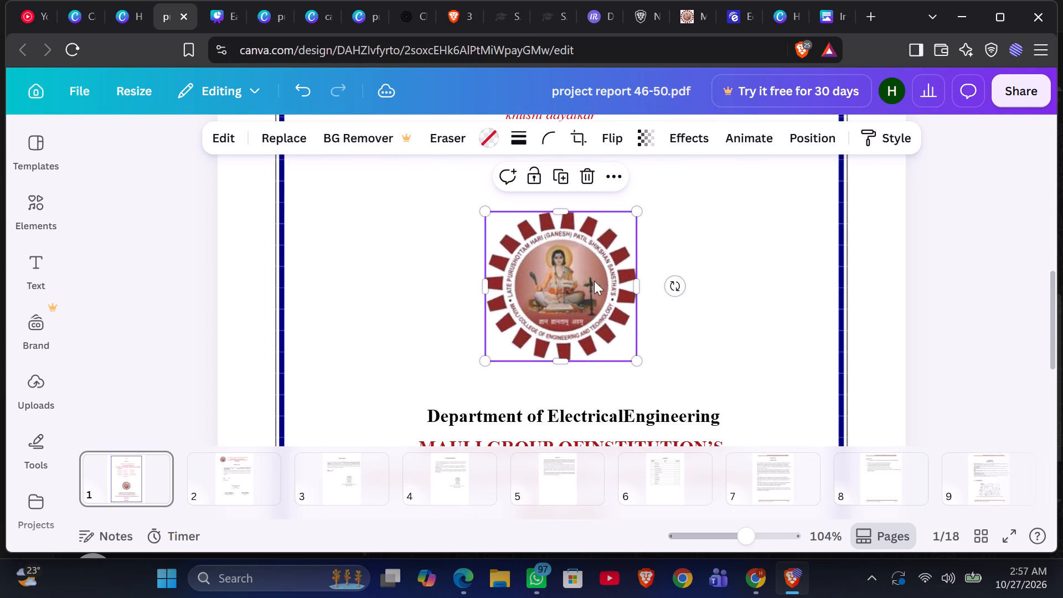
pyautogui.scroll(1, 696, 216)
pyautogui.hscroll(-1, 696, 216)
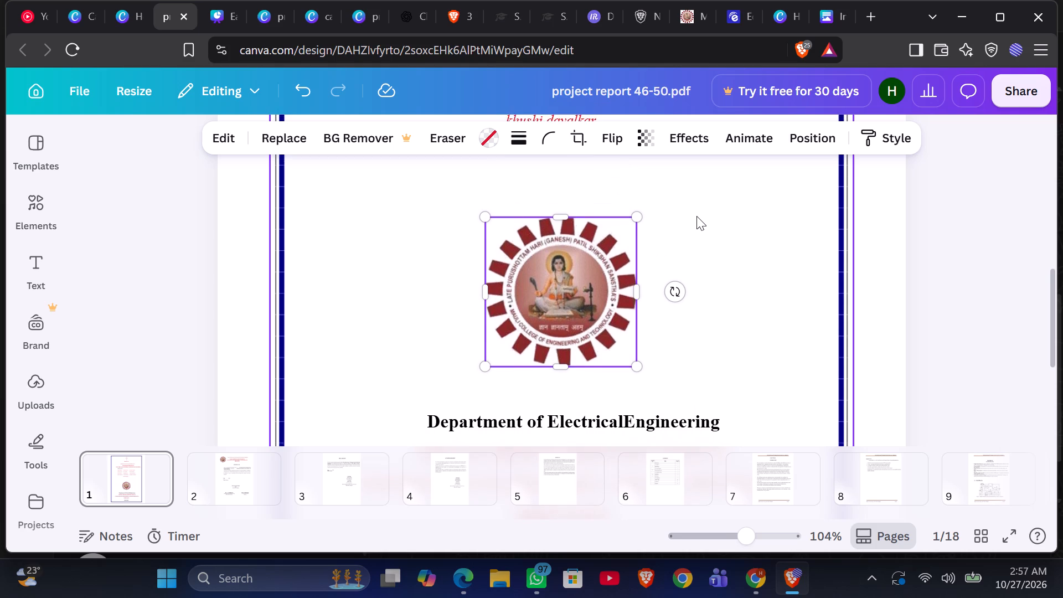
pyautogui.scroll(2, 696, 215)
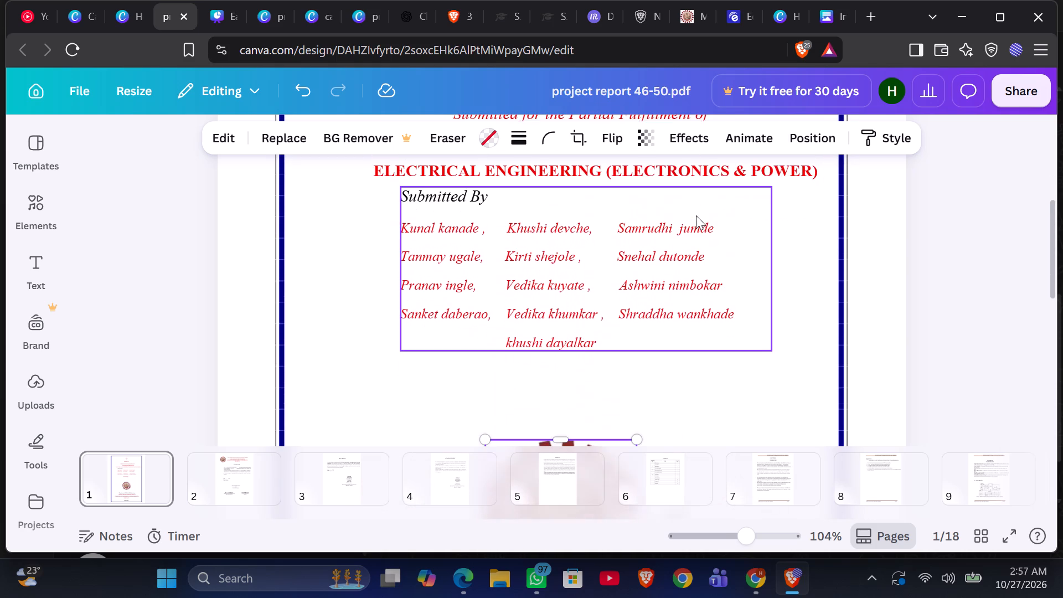
# Move the "Submitted By" student list down, leaving a wider gap below the "ELECTRICAL ENGINEERING (ELECTRONICS & POWER)" line on the cover.
pyautogui.scroll(1, 696, 215)
pyautogui.moveTo(586, 265); pyautogui.dragTo(586, 293)
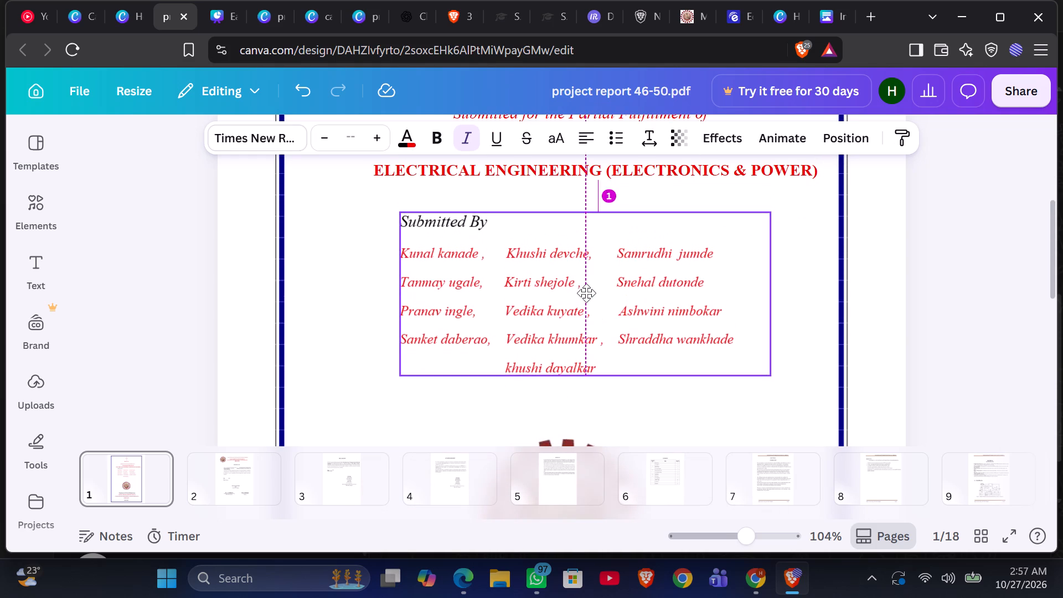
pyautogui.moveTo(586, 293); pyautogui.dragTo(586, 308)
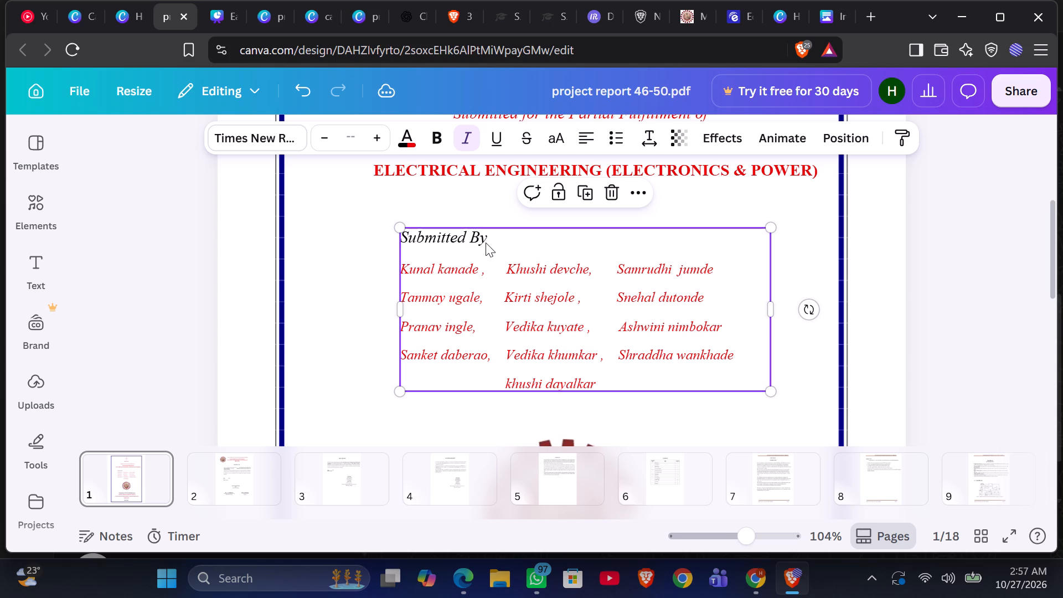
pyautogui.scroll(1, 486, 243)
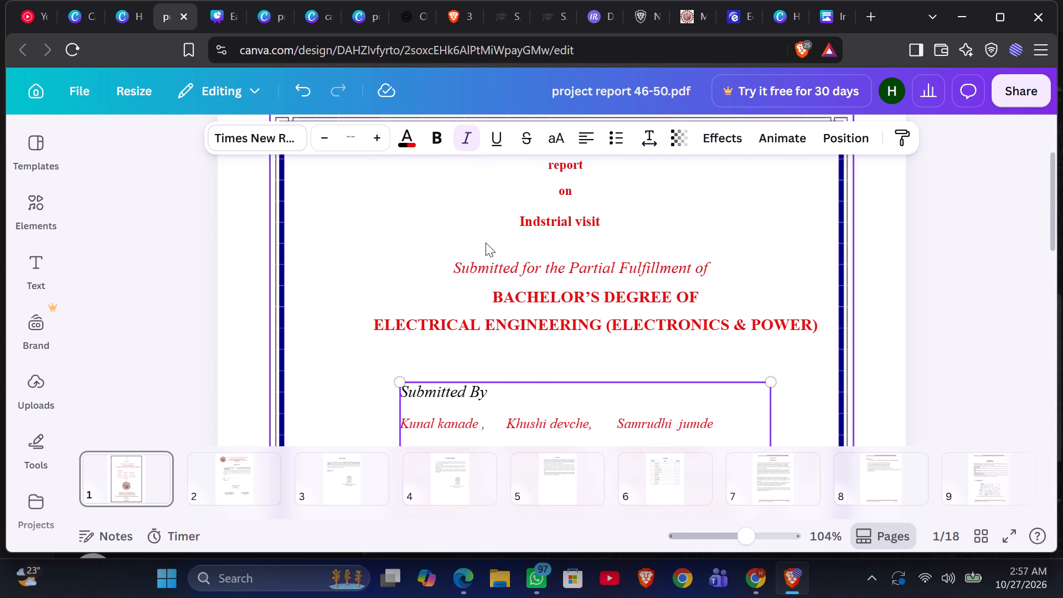
pyautogui.scroll(1, 486, 243)
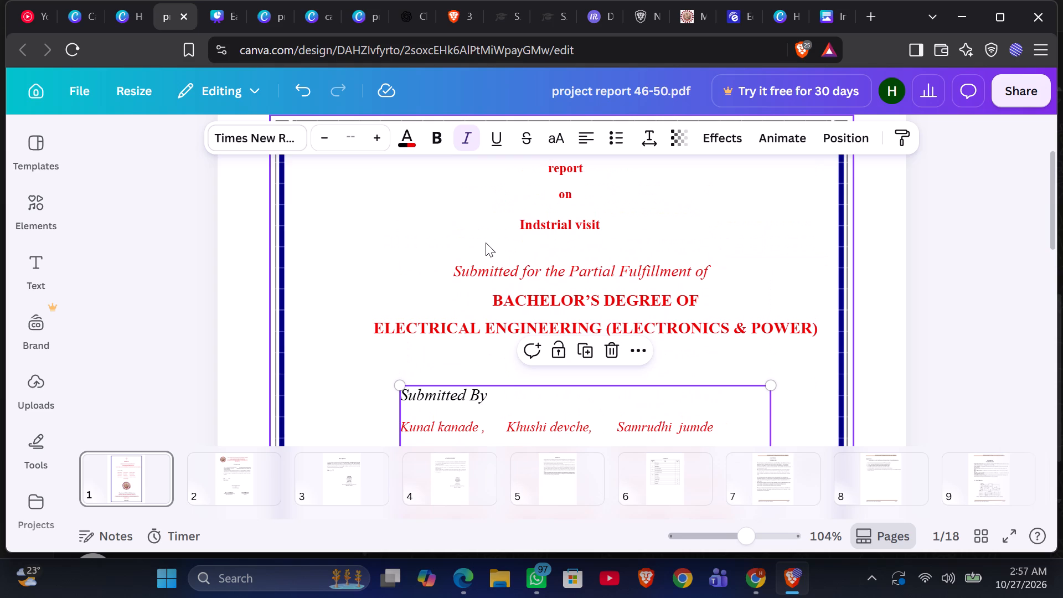